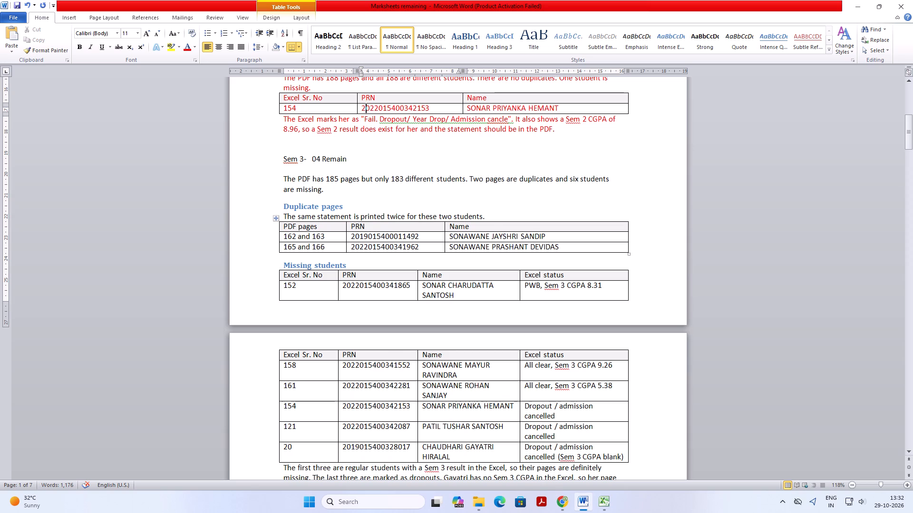
Copy the PRN of the Sem 3 missing student with Excel Sr. No 152 and search the Chrome result portal for exam event November-2023.
{"action": "scroll", "coordinate": [386, 252], "scroll_direction": "down", "scroll_amount": 1}
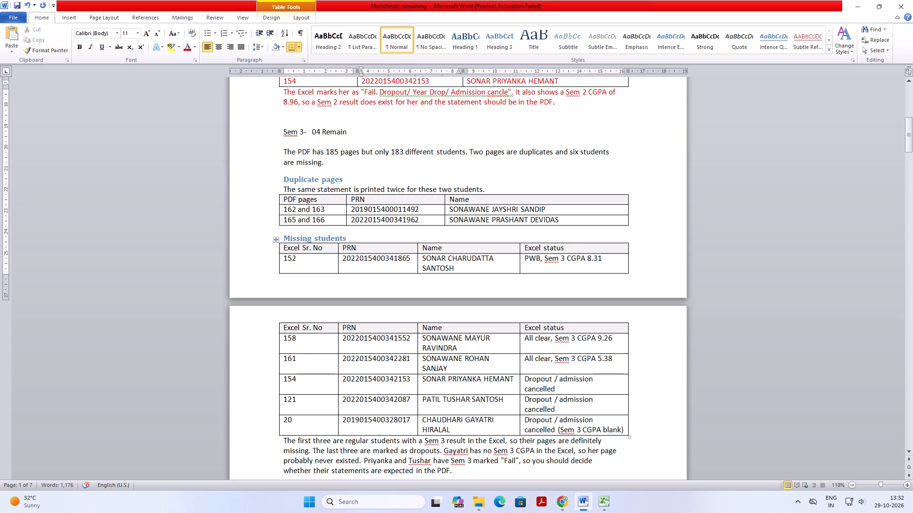
{"action": "left_click_drag", "start_coordinate": [343, 260], "coordinate": [374, 259]}
{"action": "left_click_drag", "start_coordinate": [374, 259], "coordinate": [412, 258]}
{"action": "key", "text": "ctrl+c"}
{"action": "key", "text": "ctrl+c"}
{"action": "key", "text": "ctrl+c"}
{"action": "key", "text": "ctrl+c"}
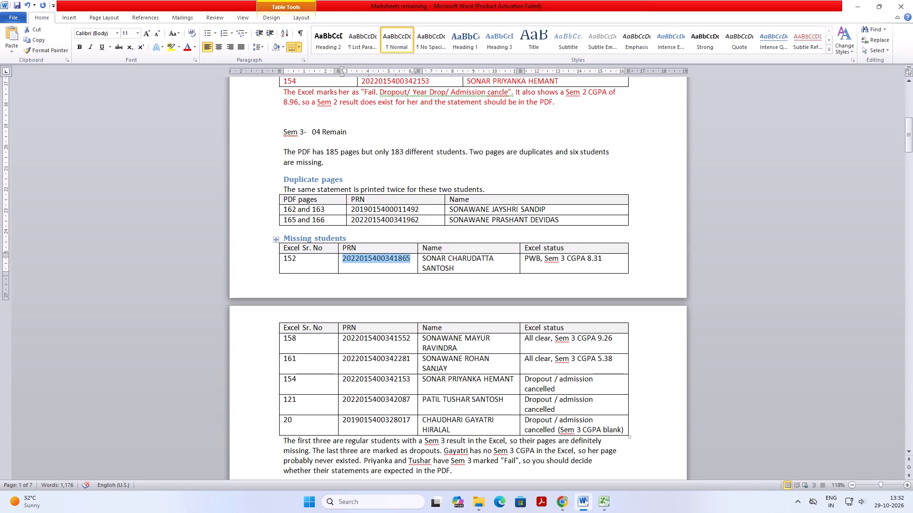
{"action": "left_click", "coordinate": [557, 510]}
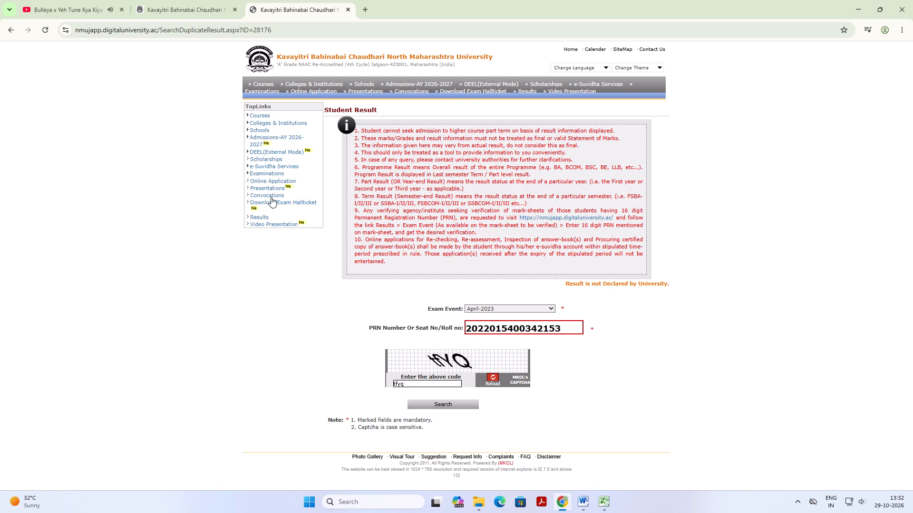
{"action": "left_click_drag", "start_coordinate": [565, 330], "coordinate": [428, 330]}
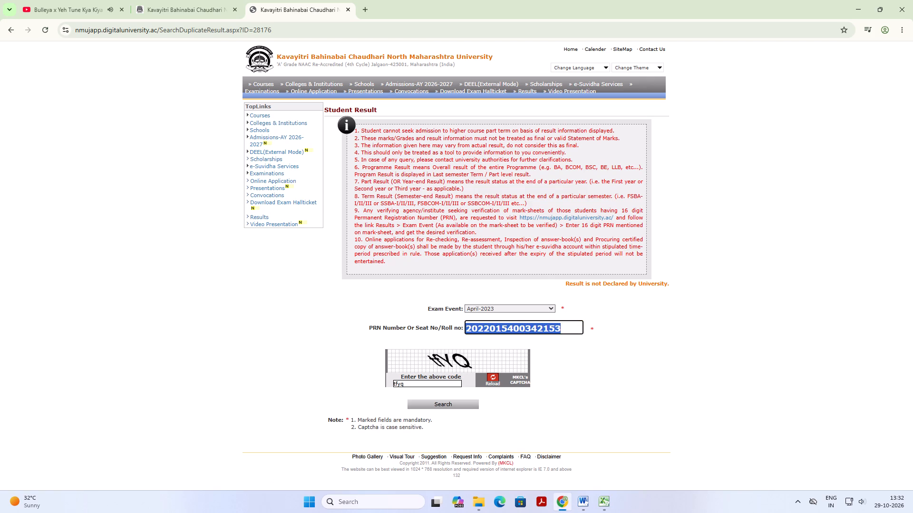
{"action": "key", "text": "ctrl+v"}
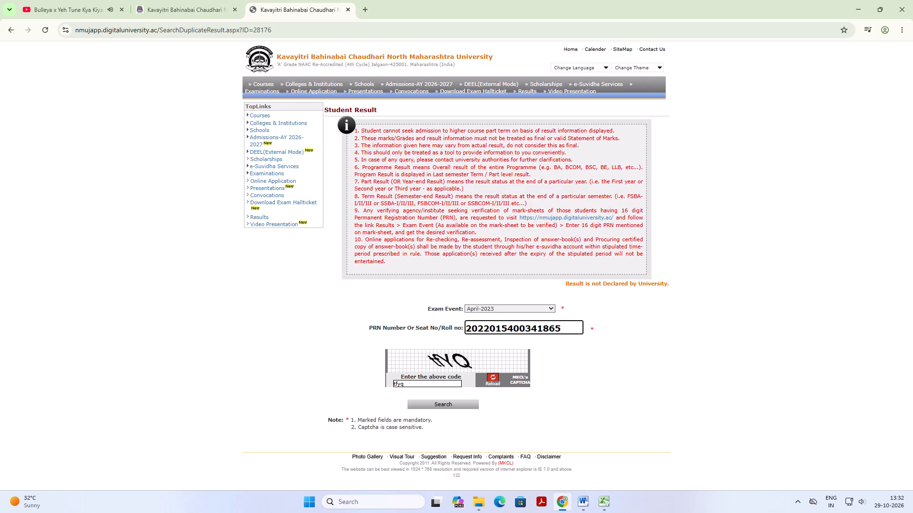
{"action": "left_click", "coordinate": [491, 309]}
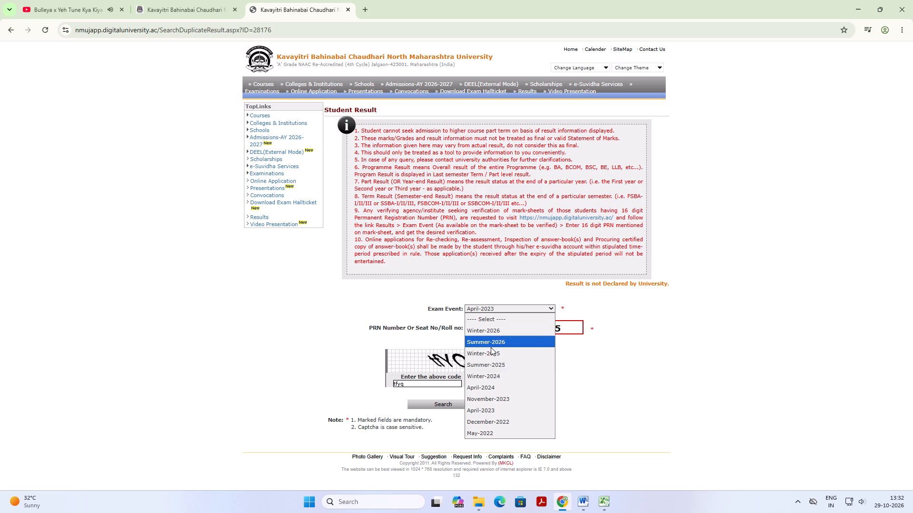
{"action": "left_click", "coordinate": [497, 396]}
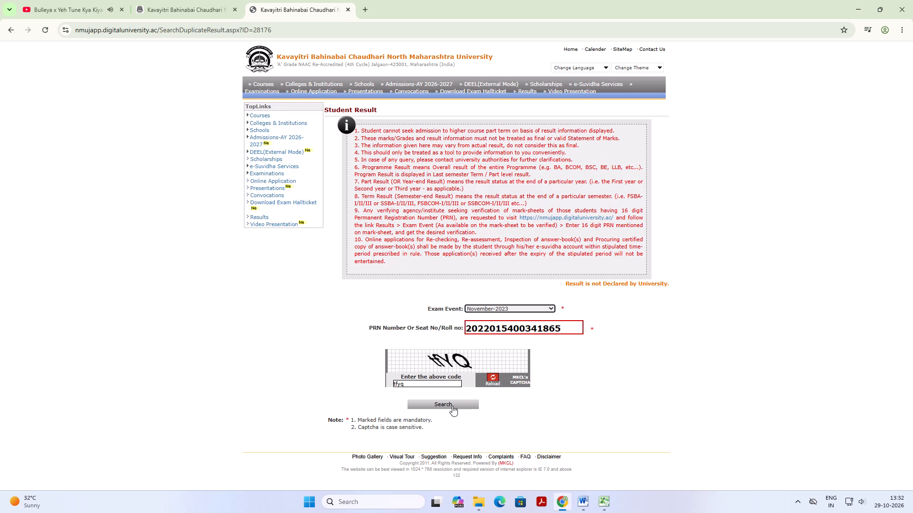
{"action": "left_click", "coordinate": [452, 406]}
Open the student's M.C.A. Part-II Sem-III term result.
{"action": "scroll", "coordinate": [481, 382], "scroll_direction": "down", "scroll_amount": 3}
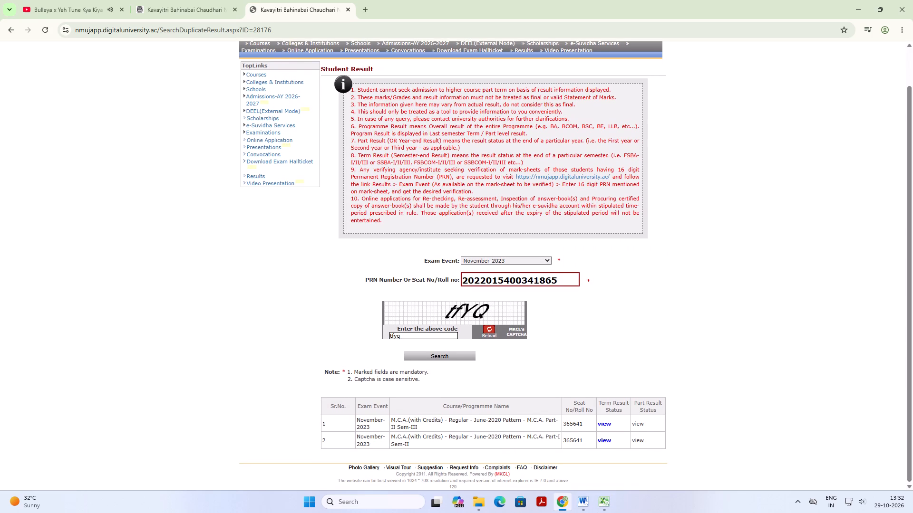
{"action": "left_click", "coordinate": [601, 422]}
{"action": "scroll", "coordinate": [466, 370], "scroll_direction": "down", "scroll_amount": 5}
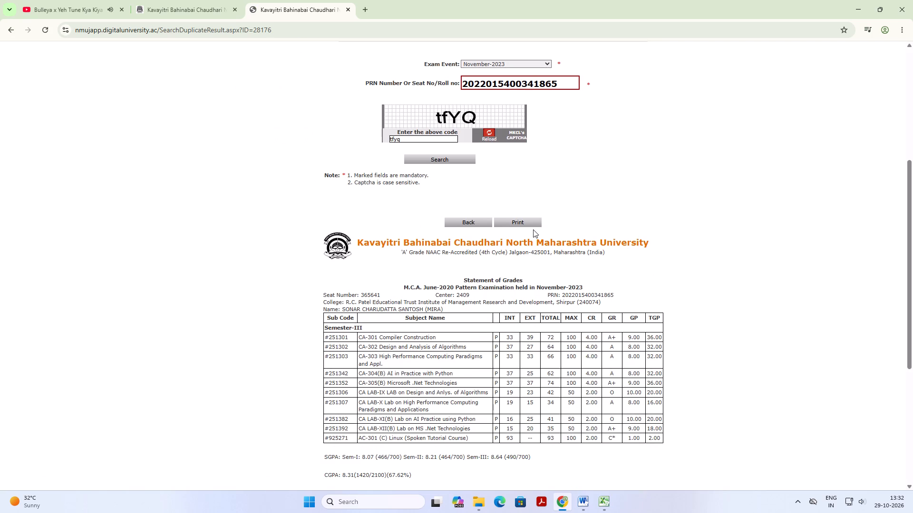
Print the statement of grades to a PDF in Downloads, named with the student's PRN, "sem 3" and first name.
{"action": "left_click", "coordinate": [530, 222]}
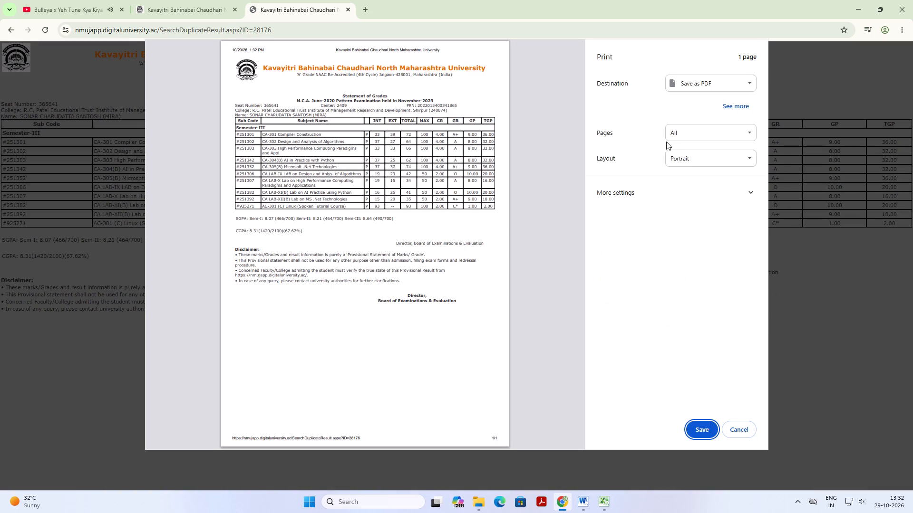
{"action": "left_click", "coordinate": [696, 430]}
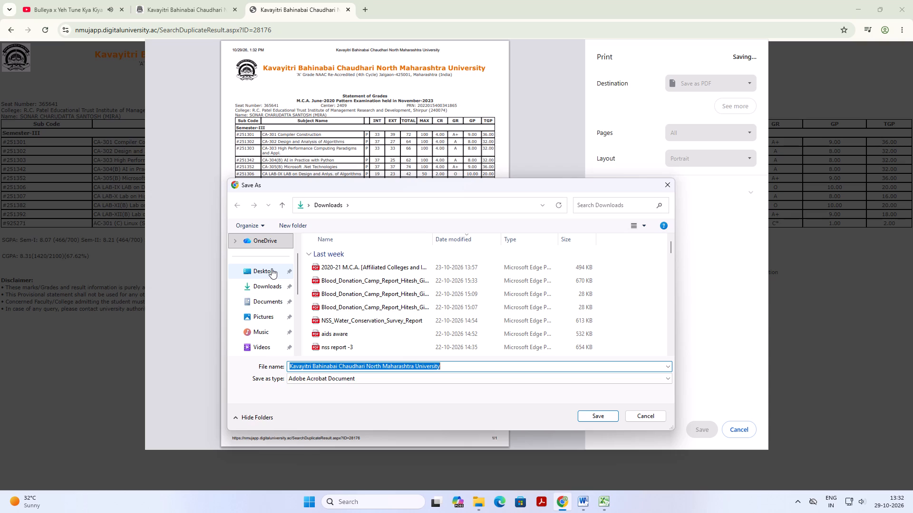
{"action": "key", "text": "ctrl+v"}
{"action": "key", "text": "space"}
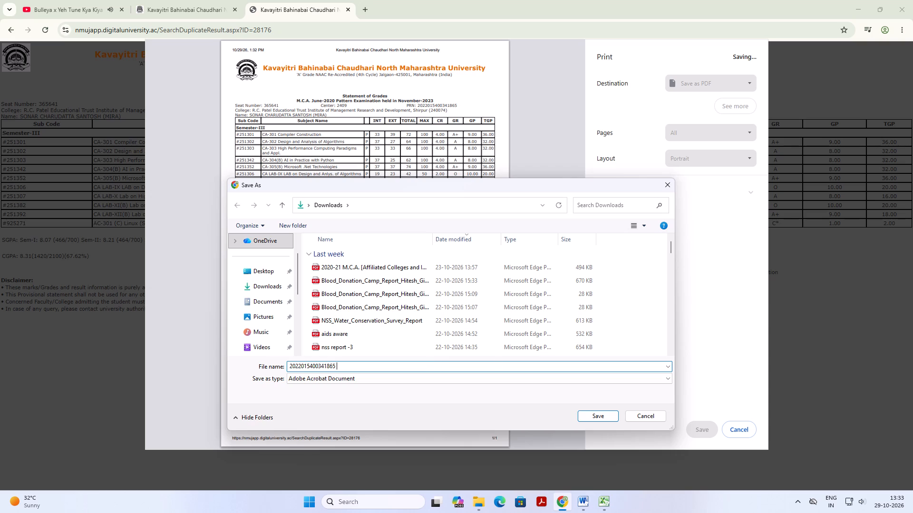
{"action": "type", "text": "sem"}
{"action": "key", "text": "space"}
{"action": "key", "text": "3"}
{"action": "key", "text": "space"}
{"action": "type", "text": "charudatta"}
{"action": "left_click", "coordinate": [589, 421]}
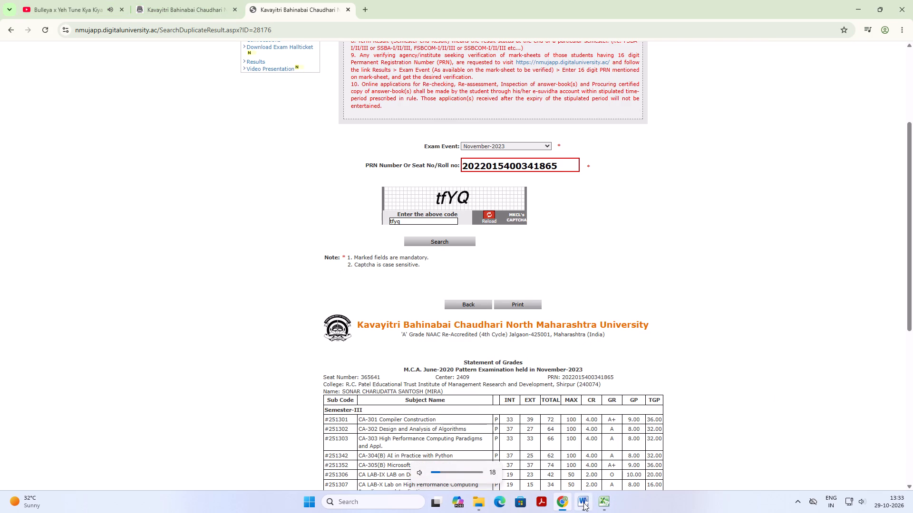
Copy the PRN of missing student Sr. No 158 from the Word document and search for it in the Chrome result portal.
{"action": "left_click", "coordinate": [581, 500]}
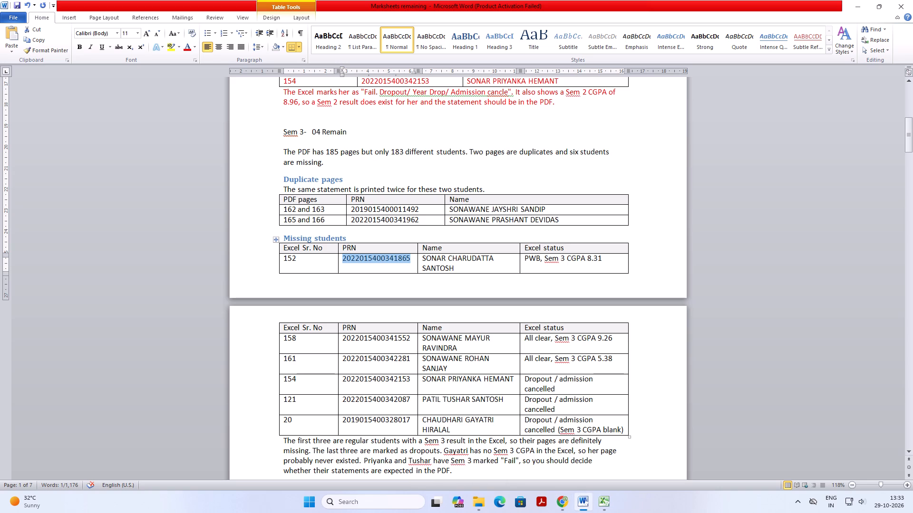
{"action": "left_click_drag", "start_coordinate": [343, 338], "coordinate": [410, 342]}
{"action": "key", "text": "ctrl+c"}
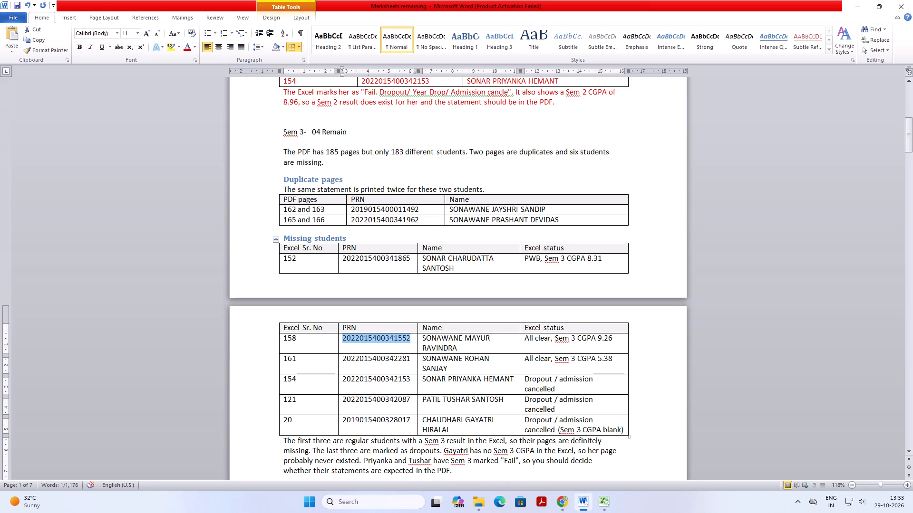
{"action": "key", "text": "ctrl+c"}
{"action": "key", "text": "ctrl+c"}
{"action": "left_click", "coordinate": [562, 446]}
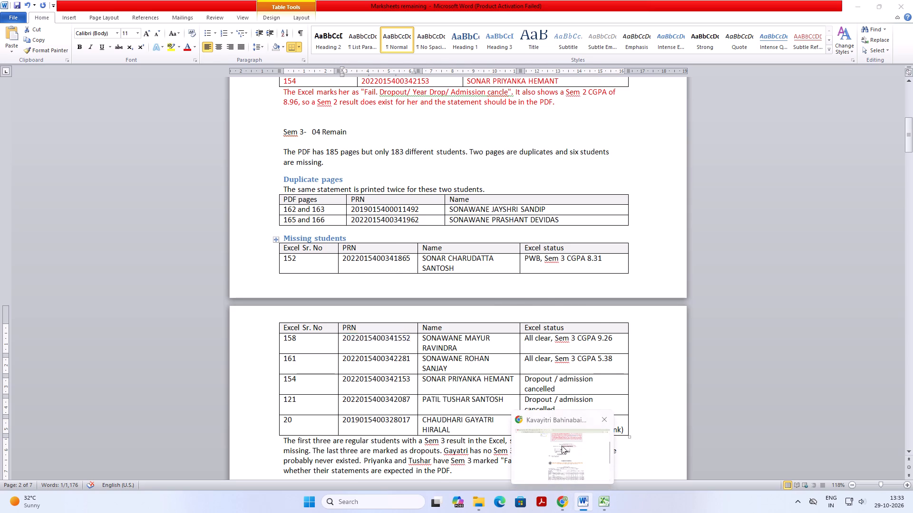
{"action": "left_click_drag", "start_coordinate": [563, 168], "coordinate": [437, 178]}
{"action": "key", "text": "ctrl+v"}
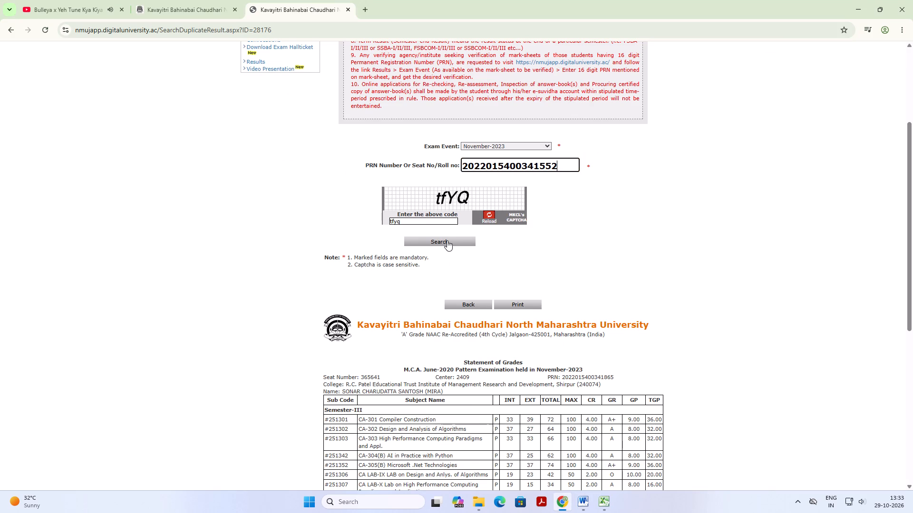
{"action": "left_click", "coordinate": [447, 240]}
Open this student's M.C.A. Part-II Sem-III term result for November-2023.
{"action": "scroll", "coordinate": [600, 453], "scroll_direction": "down", "scroll_amount": 1}
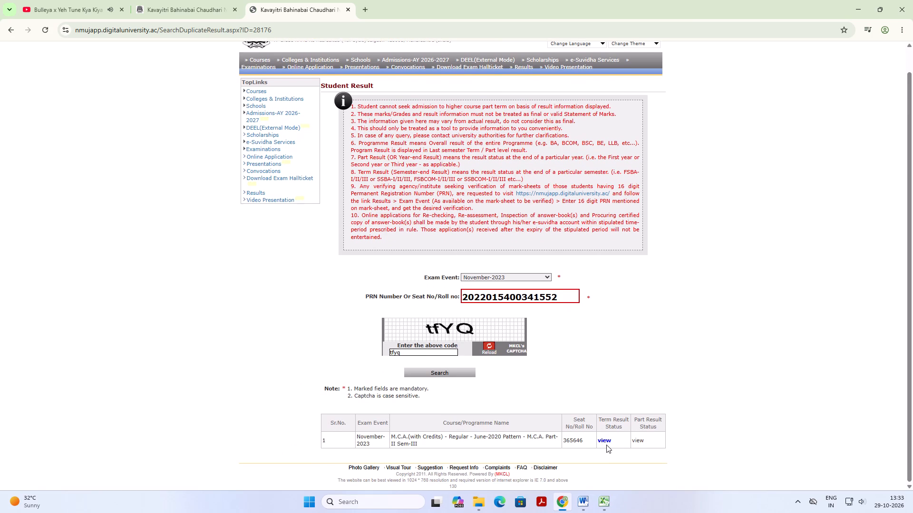
{"action": "left_click", "coordinate": [607, 443]}
{"action": "left_click", "coordinate": [607, 442]}
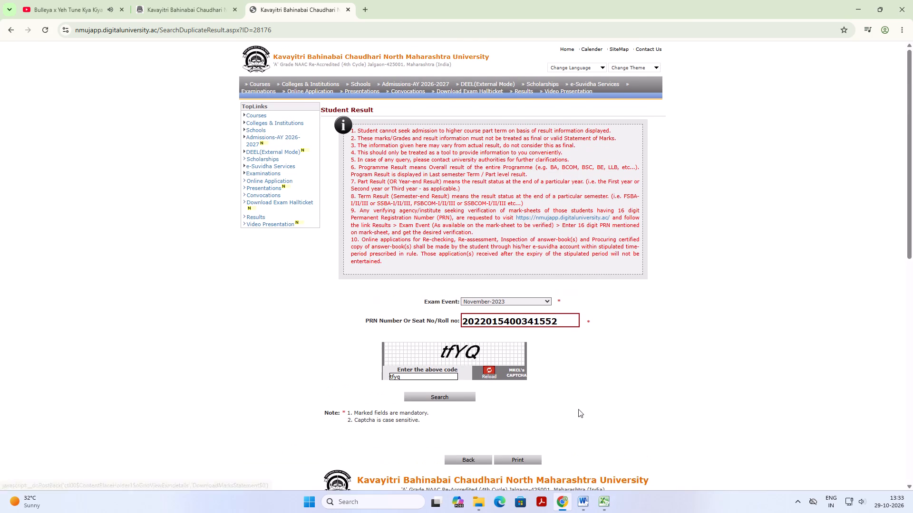
{"action": "scroll", "coordinate": [546, 382], "scroll_direction": "down", "scroll_amount": 6}
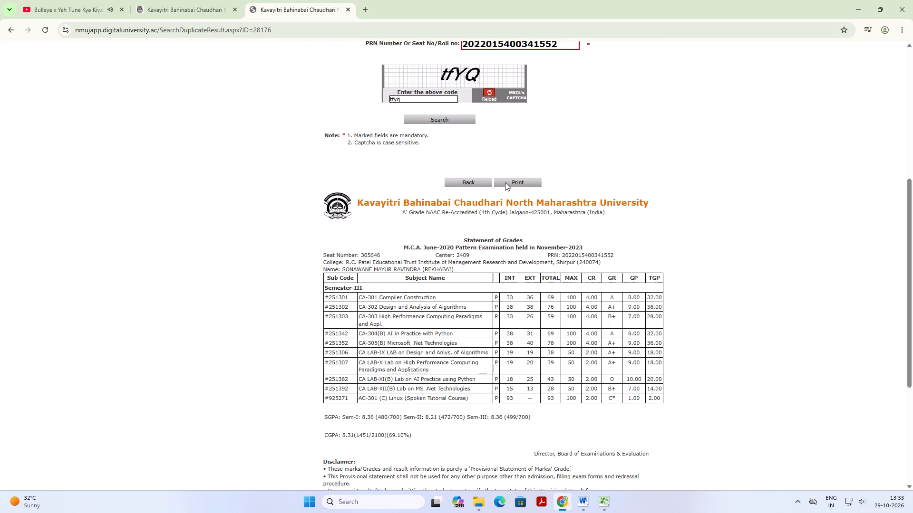
Print the statement of grades to a PDF in Downloads, named with the PRN, "sem 3", and the student's surname and first name.
{"action": "left_click", "coordinate": [527, 174]}
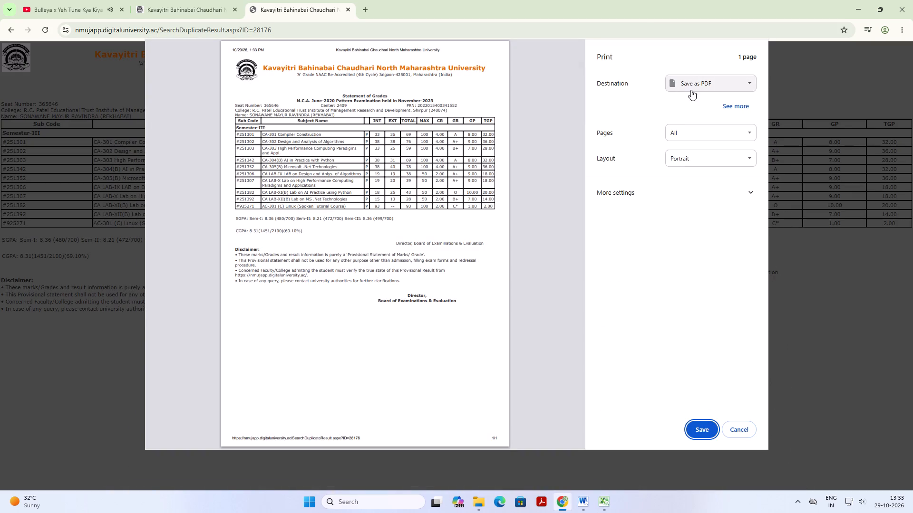
{"action": "left_click", "coordinate": [700, 430]}
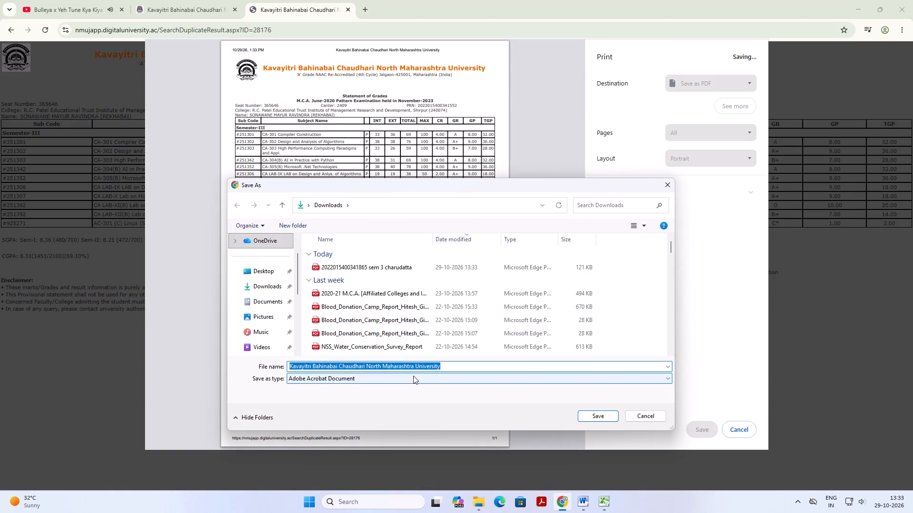
{"action": "key", "text": "ctrl+v"}
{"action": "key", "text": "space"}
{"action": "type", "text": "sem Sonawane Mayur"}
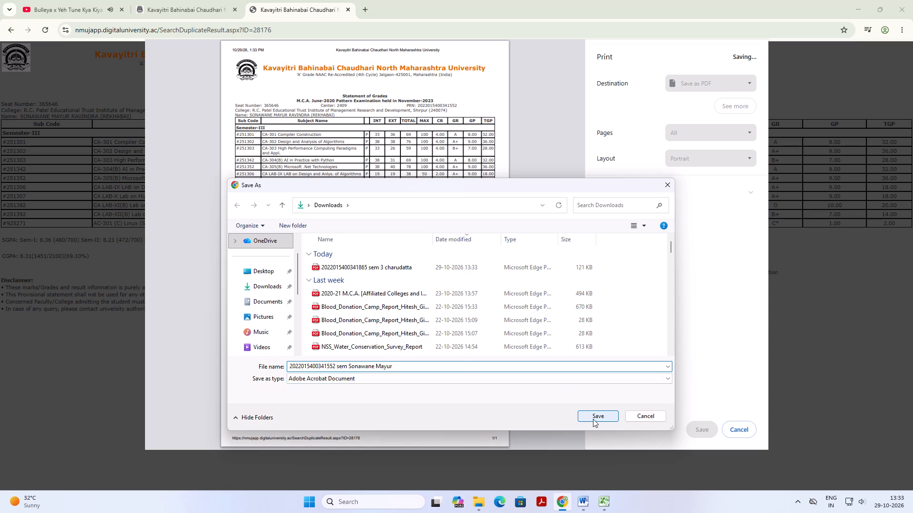
{"action": "left_click", "coordinate": [349, 365]}
{"action": "key", "text": "BackSpace"}
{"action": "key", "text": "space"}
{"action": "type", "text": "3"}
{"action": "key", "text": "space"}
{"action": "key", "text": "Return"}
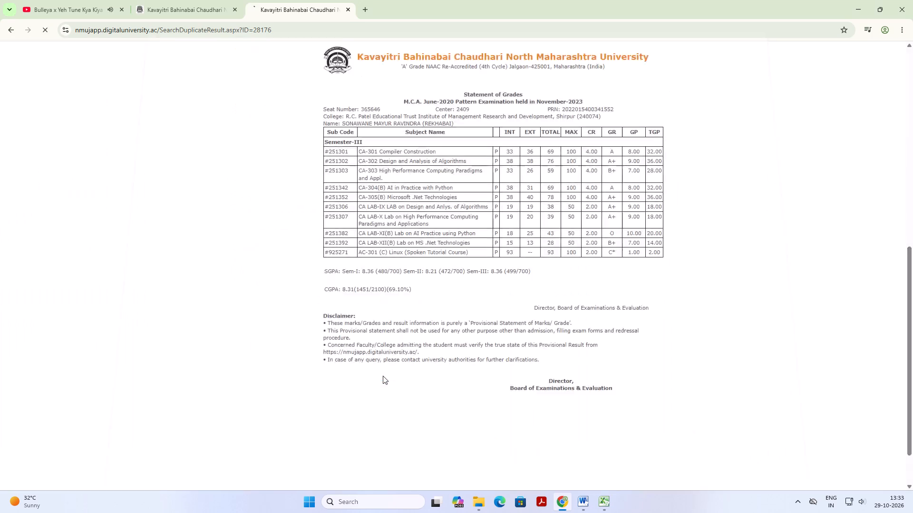
Copy the PRN of missing student Sr. No 161 from the Word document and search for it in the Chrome result portal.
{"action": "left_click", "coordinate": [187, 10]}
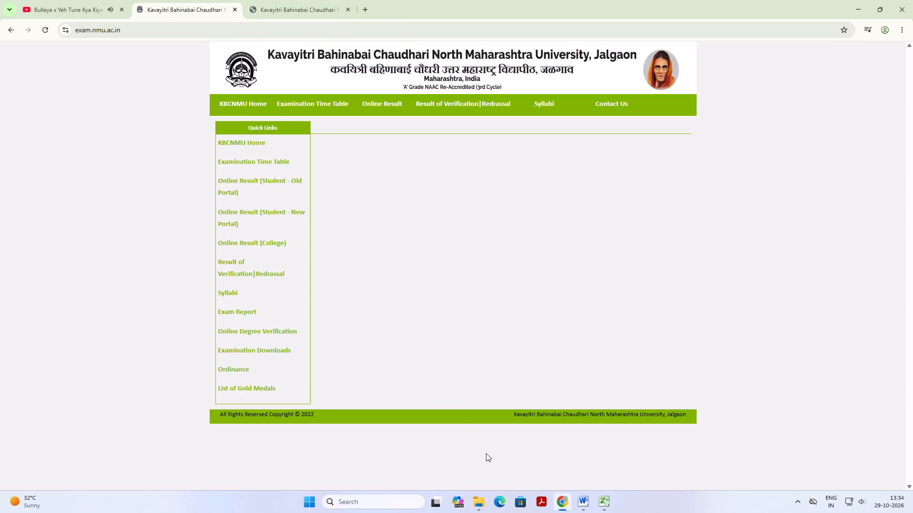
{"action": "left_click", "coordinate": [587, 505]}
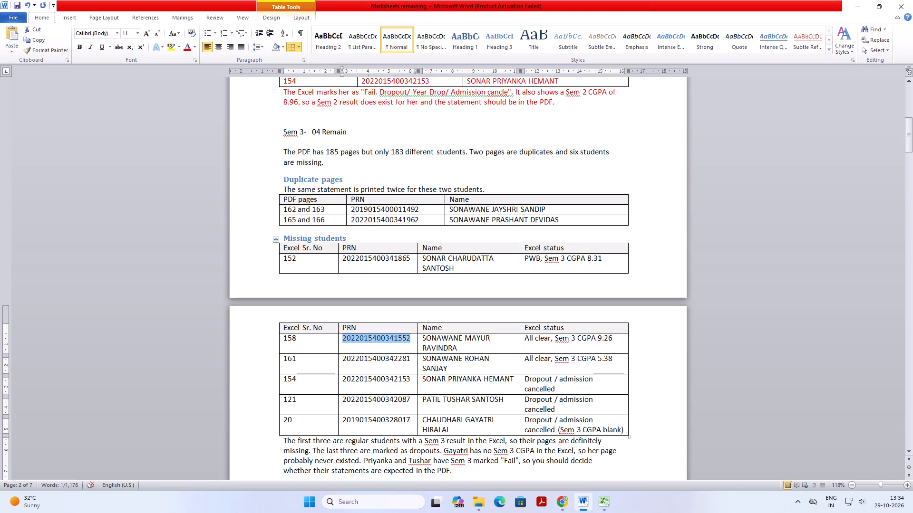
{"action": "left_click_drag", "start_coordinate": [344, 361], "coordinate": [417, 359]}
{"action": "key", "text": "ctrl+c"}
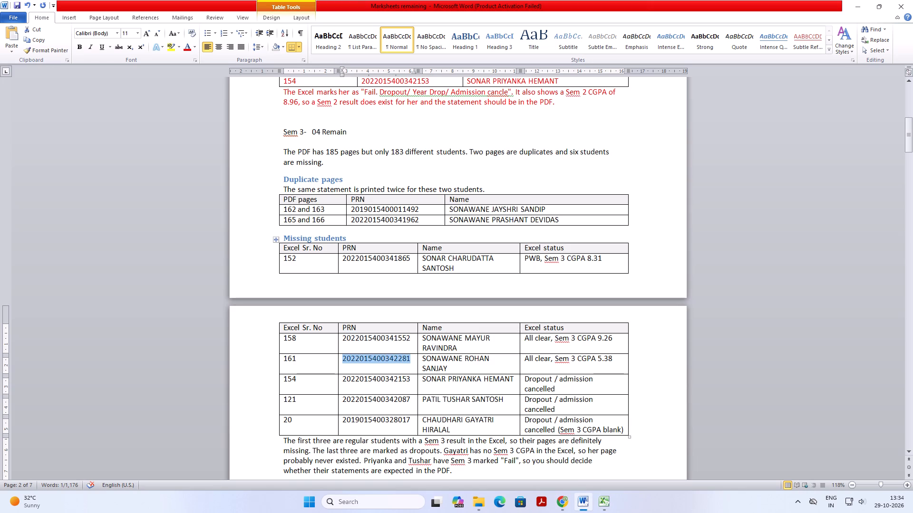
{"action": "key", "text": "ctrl+c"}
{"action": "left_click", "coordinate": [565, 499]}
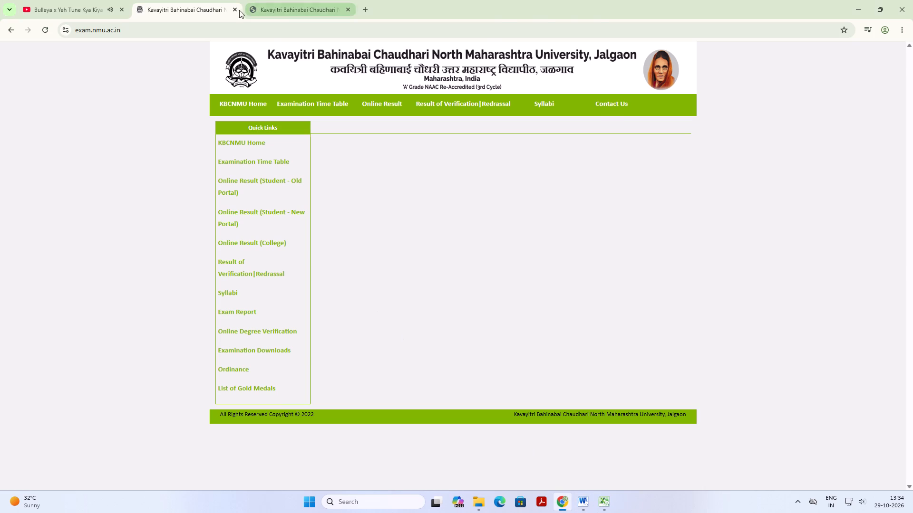
{"action": "left_click", "coordinate": [303, 3]}
{"action": "left_click_drag", "start_coordinate": [562, 166], "coordinate": [429, 171]}
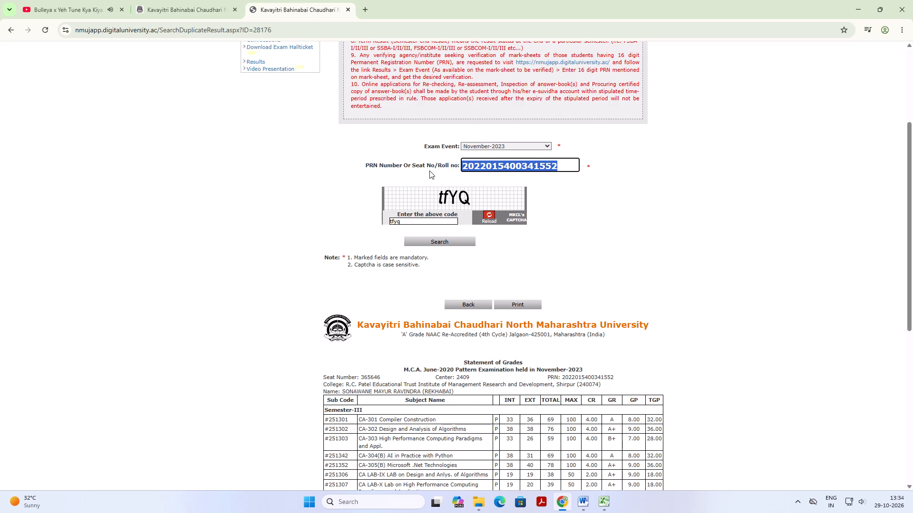
{"action": "key", "text": "ctrl+v"}
{"action": "left_click", "coordinate": [445, 240]}
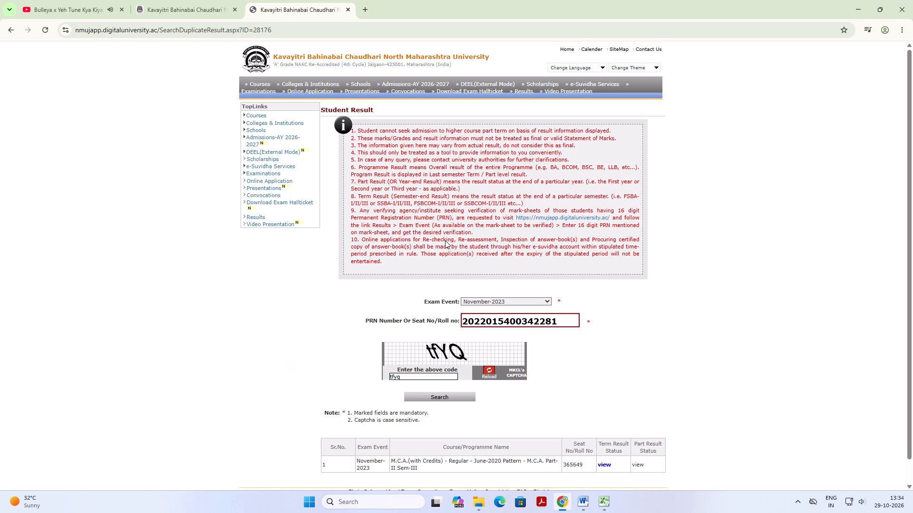
Open the M.C.A. Part-II Sem-III term result for November-2023 of missing student Sr. No 161.
{"action": "scroll", "coordinate": [467, 372], "scroll_direction": "down", "scroll_amount": 4}
{"action": "left_click", "coordinate": [607, 444]}
{"action": "left_click", "coordinate": [607, 438]}
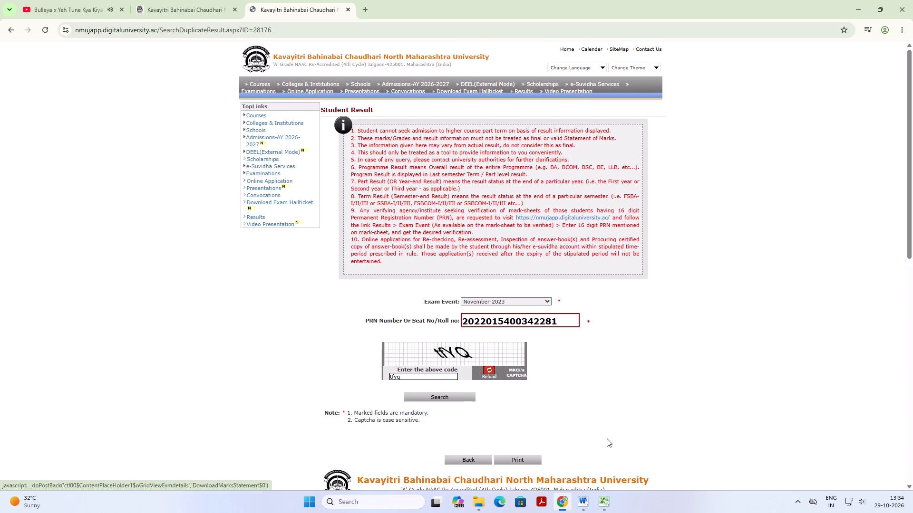
{"action": "scroll", "coordinate": [354, 304], "scroll_direction": "down", "scroll_amount": 4}
{"action": "scroll", "coordinate": [398, 311], "scroll_direction": "down", "scroll_amount": 3}
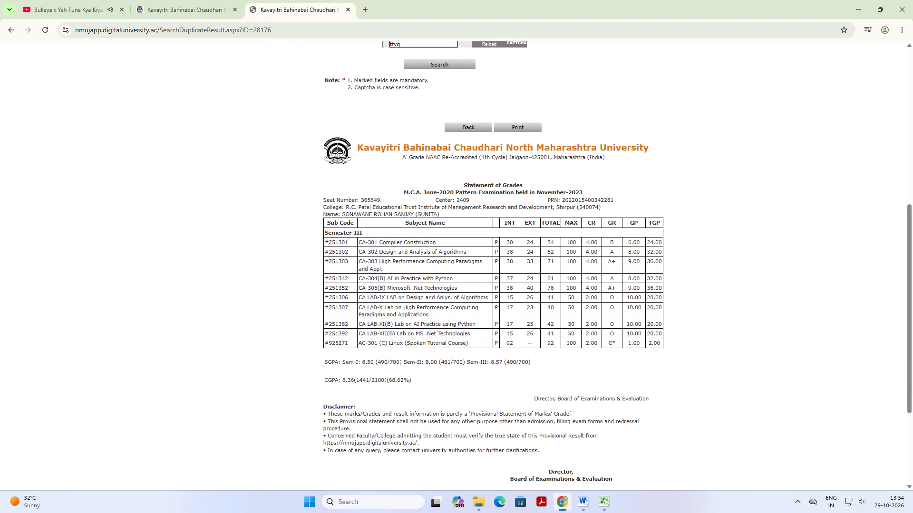
Print the statement of grades to a PDF in Downloads, named with the PRN, "sem", and the student's first name and surname.
{"action": "left_click", "coordinate": [512, 124]}
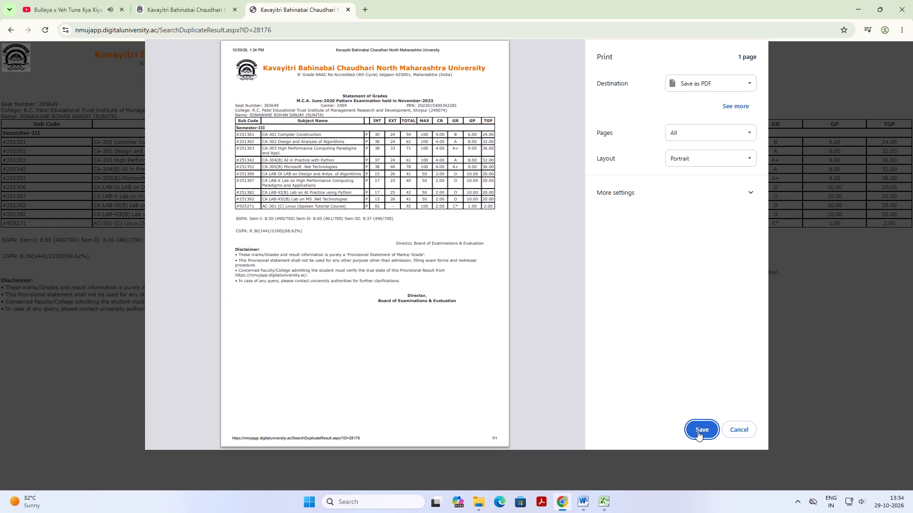
{"action": "left_click", "coordinate": [698, 431]}
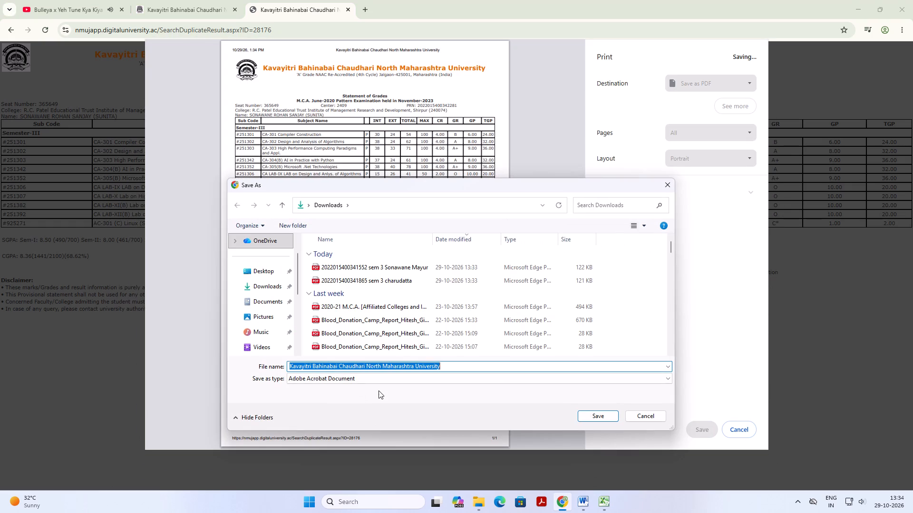
{"action": "key", "text": "ctrl+v"}
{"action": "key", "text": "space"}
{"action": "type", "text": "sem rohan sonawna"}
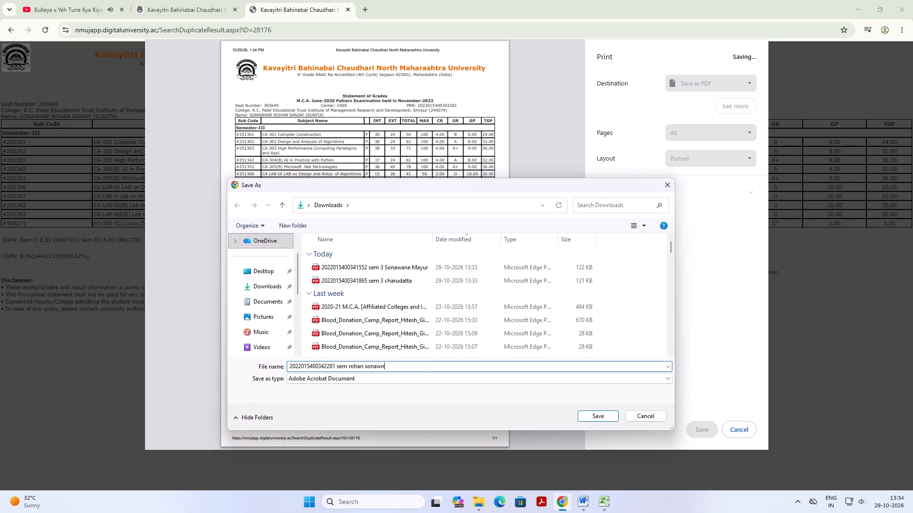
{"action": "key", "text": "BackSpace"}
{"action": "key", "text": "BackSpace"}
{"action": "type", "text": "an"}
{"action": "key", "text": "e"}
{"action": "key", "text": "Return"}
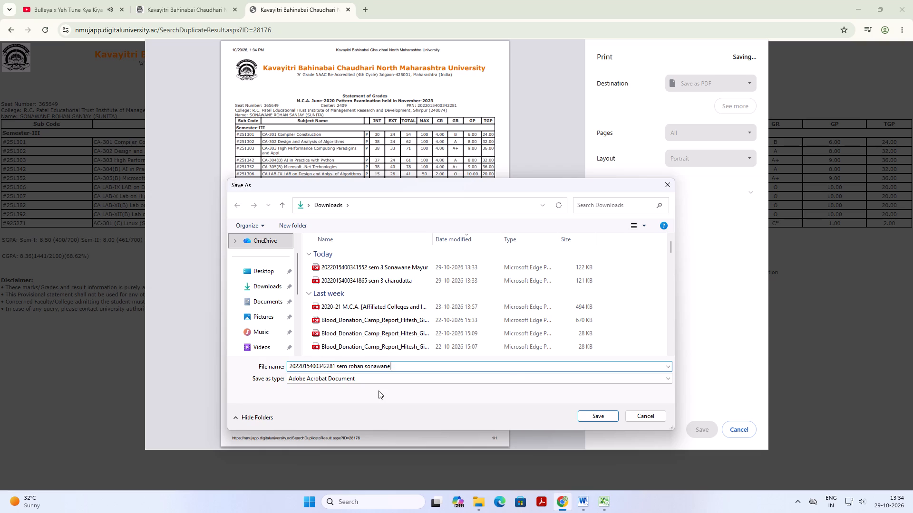
Copy the PRN of missing student Sr. No 154 from the Word document and search for it in the Chrome result portal.
{"action": "left_click", "coordinate": [219, 0]}
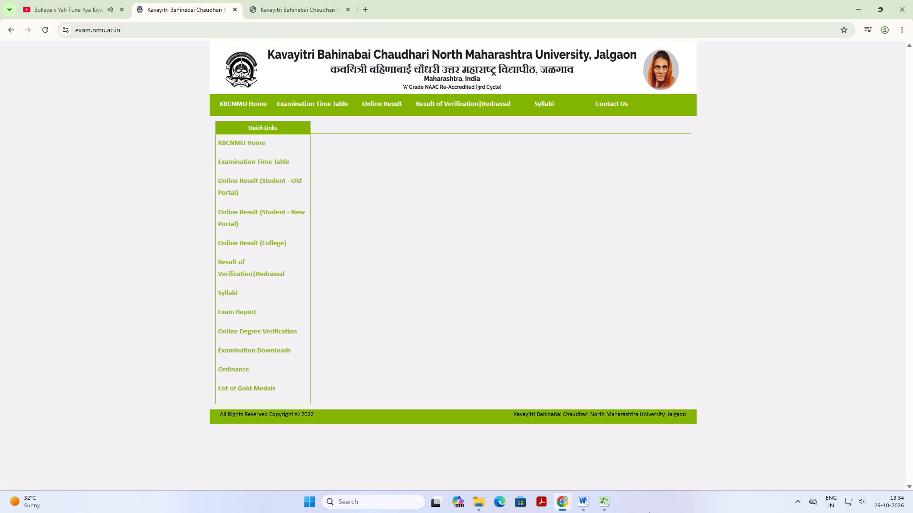
{"action": "left_click", "coordinate": [579, 507]}
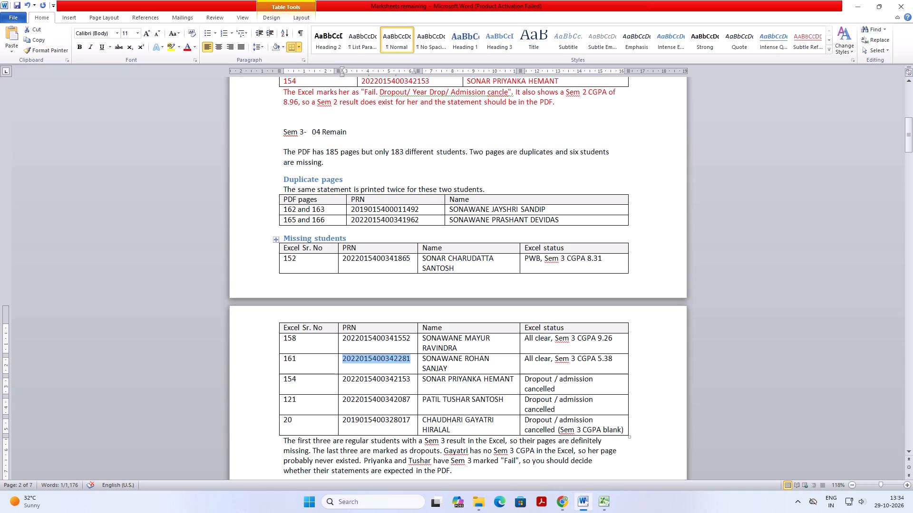
{"action": "left_click_drag", "start_coordinate": [343, 379], "coordinate": [411, 381]}
{"action": "key", "text": "ctrl+c"}
{"action": "key", "text": "ctrl+c"}
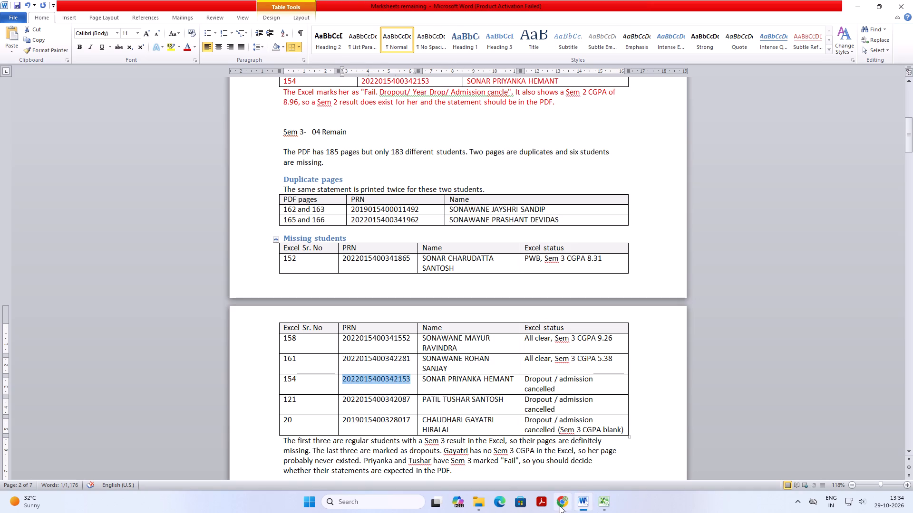
{"action": "left_click", "coordinate": [560, 506]}
{"action": "left_click", "coordinate": [242, 0]}
{"action": "left_click", "coordinate": [278, 0]}
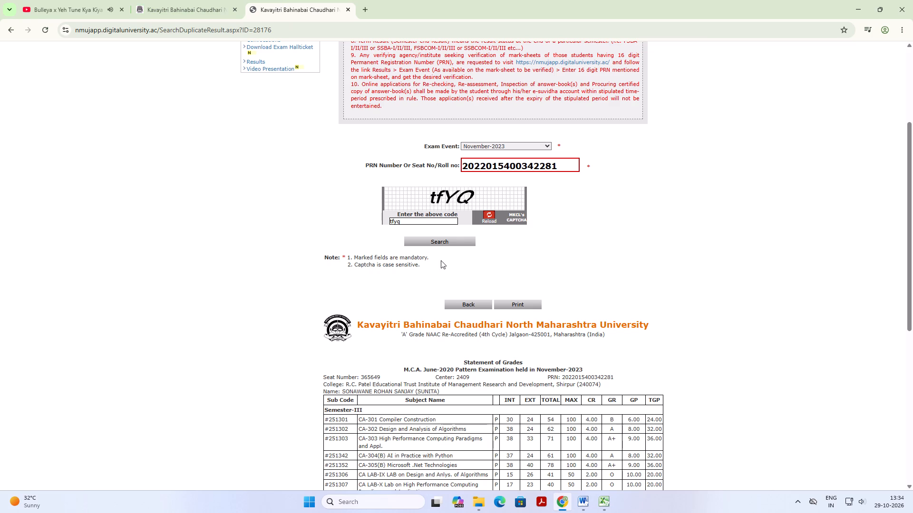
{"action": "left_click_drag", "start_coordinate": [564, 161], "coordinate": [451, 171]}
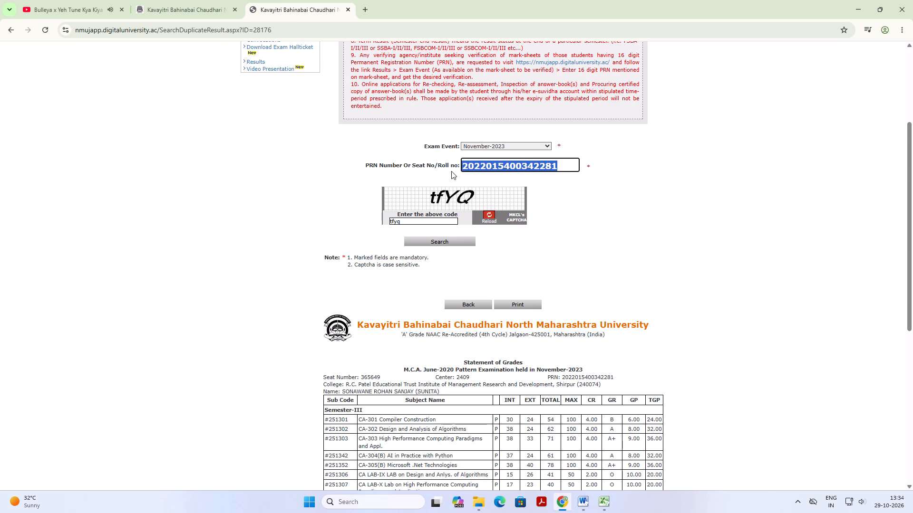
{"action": "key", "text": "ctrl+v"}
{"action": "left_click", "coordinate": [449, 240]}
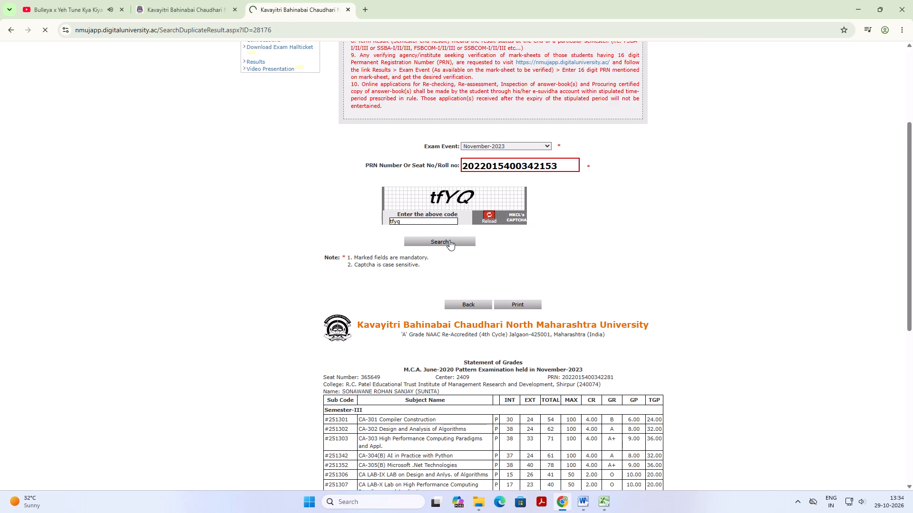
{"action": "scroll", "coordinate": [449, 240], "scroll_direction": "down", "scroll_amount": 2}
{"action": "scroll", "coordinate": [497, 358], "scroll_direction": "down", "scroll_amount": 3}
{"action": "scroll", "coordinate": [456, 413], "scroll_direction": "down", "scroll_amount": 1}
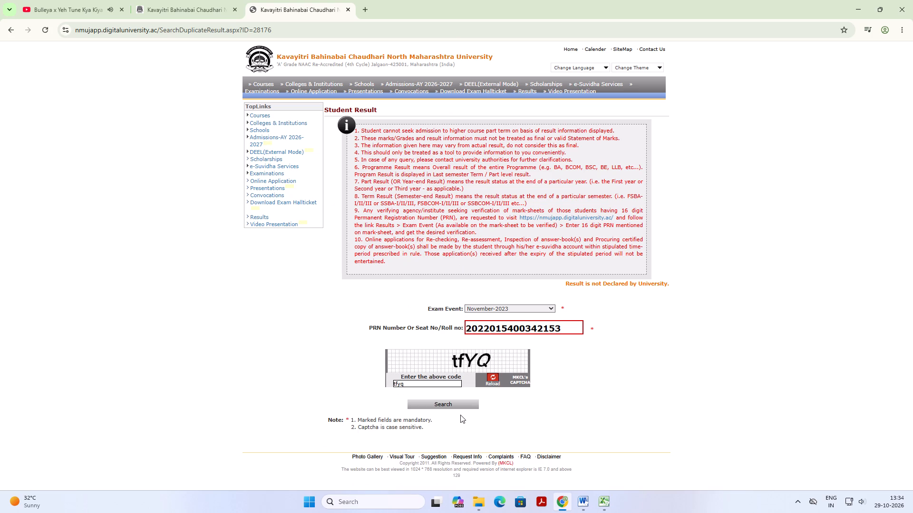
{"action": "scroll", "coordinate": [460, 415], "scroll_direction": "down", "scroll_amount": 1}
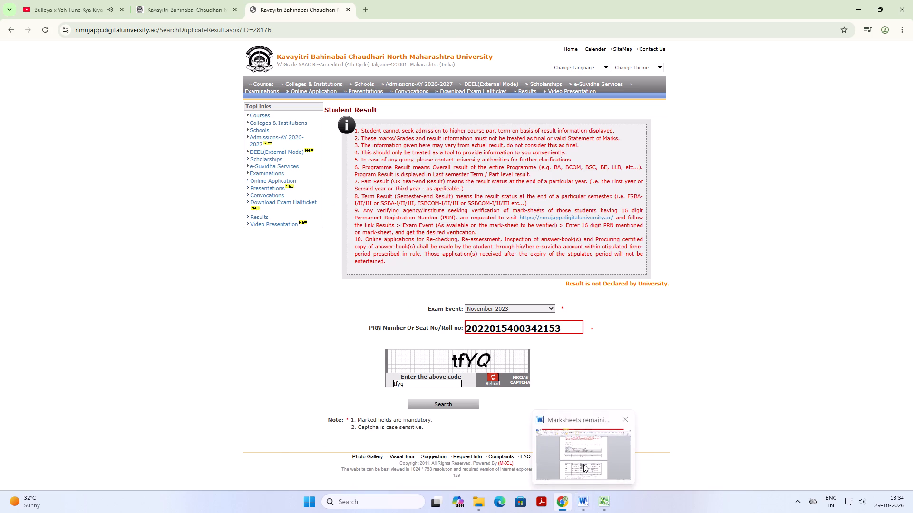
In the Word document, append a bracketed note "Result not download from site" to the Excel status of missing student Sr. No 154.
{"action": "left_click", "coordinate": [583, 464]}
{"action": "left_click", "coordinate": [585, 389]}
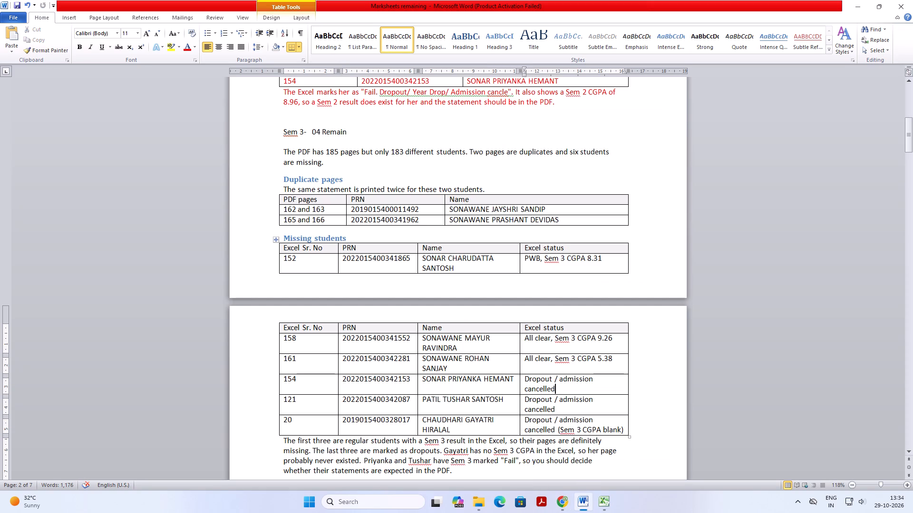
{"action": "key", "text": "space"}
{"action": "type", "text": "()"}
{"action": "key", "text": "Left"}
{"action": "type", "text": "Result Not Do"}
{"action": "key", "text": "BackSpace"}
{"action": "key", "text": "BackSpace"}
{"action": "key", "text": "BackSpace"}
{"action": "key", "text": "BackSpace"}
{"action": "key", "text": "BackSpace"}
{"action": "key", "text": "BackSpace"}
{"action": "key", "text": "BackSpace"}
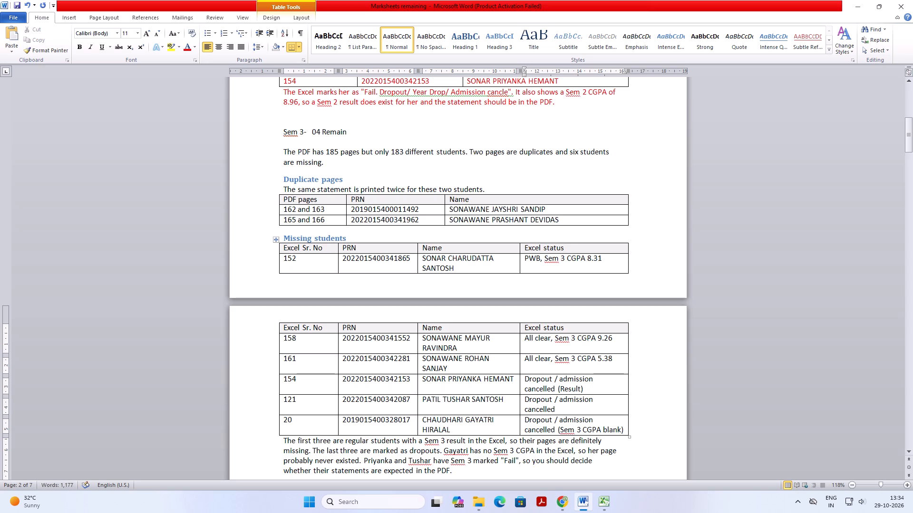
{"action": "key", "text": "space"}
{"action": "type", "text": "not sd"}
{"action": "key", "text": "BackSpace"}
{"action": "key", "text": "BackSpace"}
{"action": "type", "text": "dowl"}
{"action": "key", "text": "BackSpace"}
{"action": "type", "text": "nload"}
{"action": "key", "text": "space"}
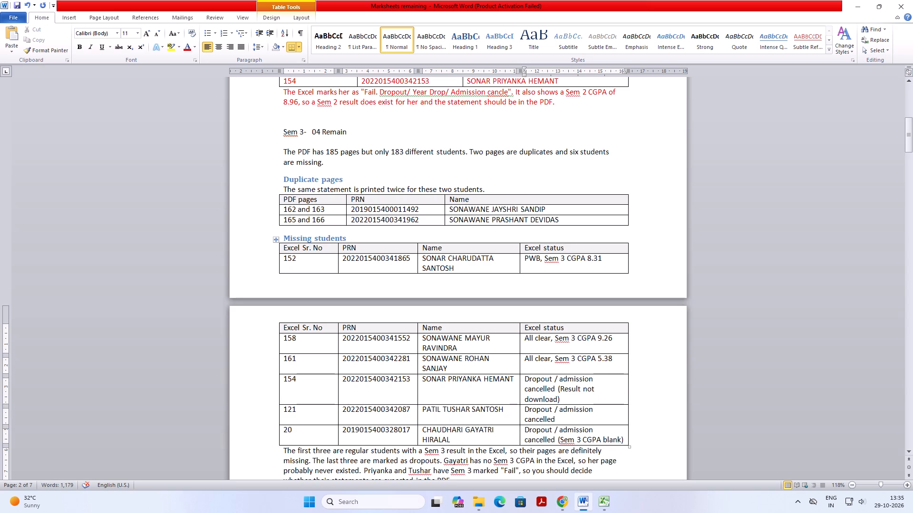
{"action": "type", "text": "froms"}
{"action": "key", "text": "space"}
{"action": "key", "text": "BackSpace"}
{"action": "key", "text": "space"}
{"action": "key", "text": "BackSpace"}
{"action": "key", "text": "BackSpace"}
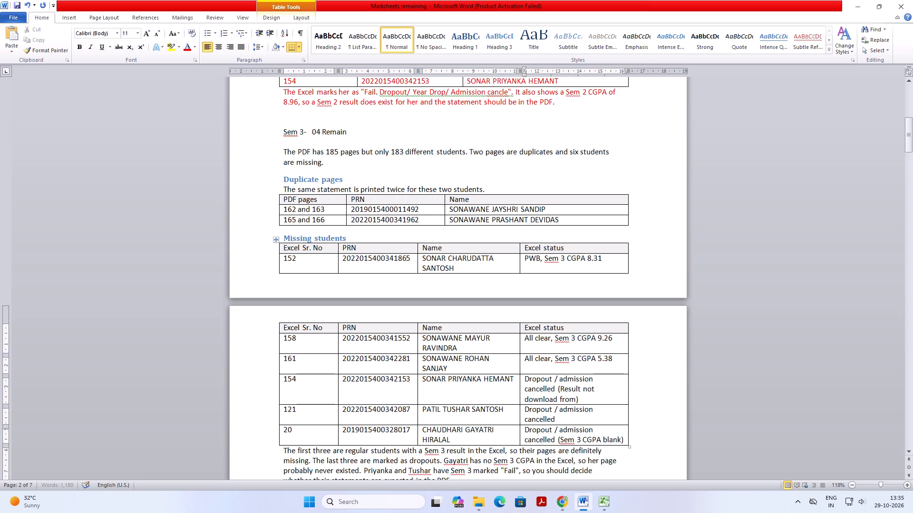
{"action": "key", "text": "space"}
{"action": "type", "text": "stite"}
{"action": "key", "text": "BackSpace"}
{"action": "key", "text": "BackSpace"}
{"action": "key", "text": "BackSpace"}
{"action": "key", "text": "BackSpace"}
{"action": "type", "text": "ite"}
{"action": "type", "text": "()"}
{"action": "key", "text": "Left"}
Extend the bracketed note in the "Sem 2- 01 Remain" line with "shows result not declared".
{"action": "scroll", "coordinate": [450, 79], "scroll_direction": "up", "scroll_amount": 3}
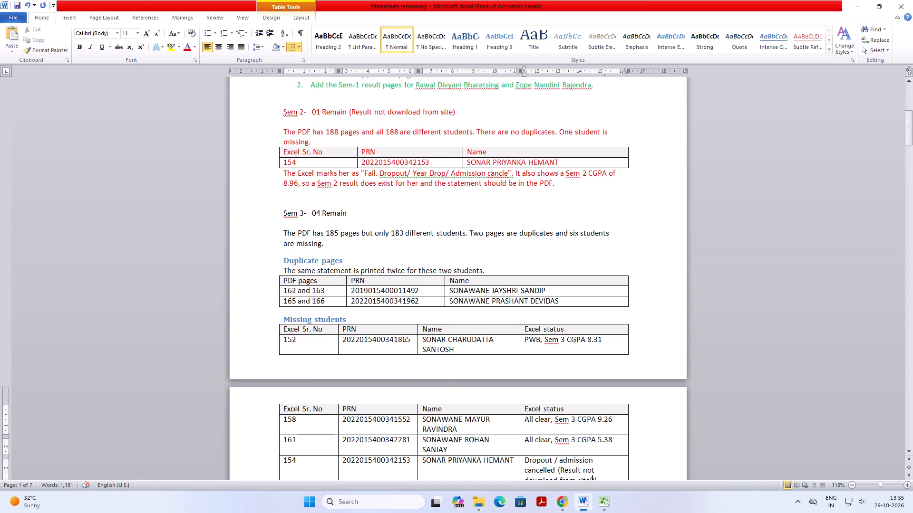
{"action": "left_click", "coordinate": [453, 110]}
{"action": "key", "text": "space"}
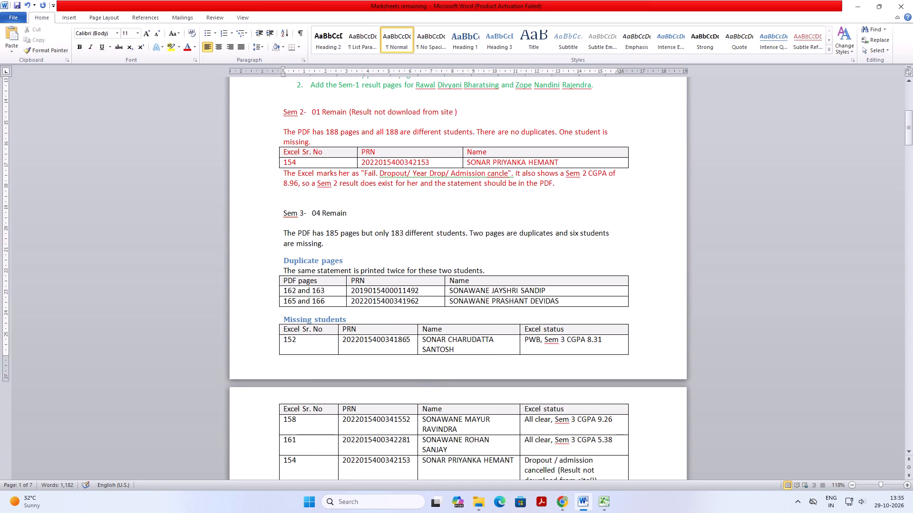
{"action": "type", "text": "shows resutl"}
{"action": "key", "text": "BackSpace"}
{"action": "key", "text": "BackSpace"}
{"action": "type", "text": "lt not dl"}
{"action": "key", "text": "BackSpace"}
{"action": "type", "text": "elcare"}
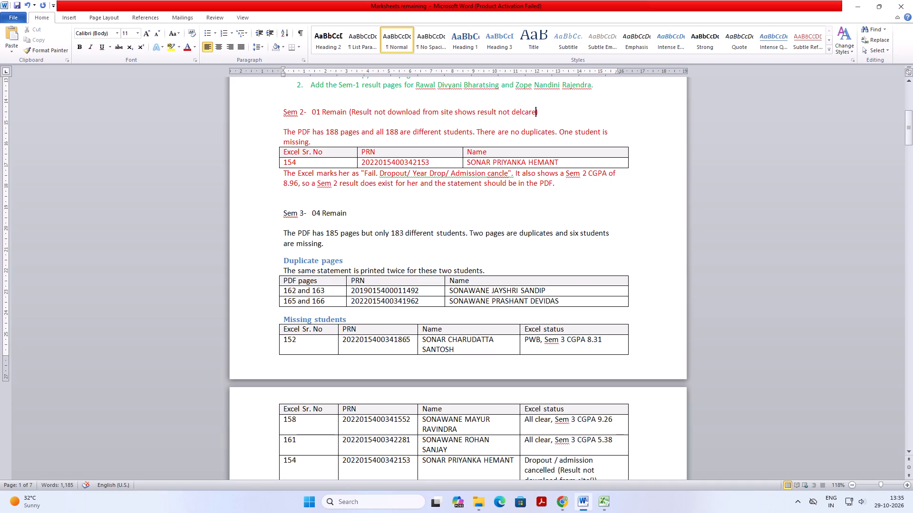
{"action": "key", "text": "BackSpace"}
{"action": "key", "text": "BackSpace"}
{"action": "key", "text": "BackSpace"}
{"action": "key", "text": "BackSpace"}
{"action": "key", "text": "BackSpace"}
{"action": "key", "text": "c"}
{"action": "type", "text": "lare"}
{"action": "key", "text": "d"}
Replace the bracketed note in Sr. No 154's Excel status with a copy of the Sem 2 note, closing the parenthesis.
{"action": "left_click_drag", "start_coordinate": [353, 112], "coordinate": [515, 113]}
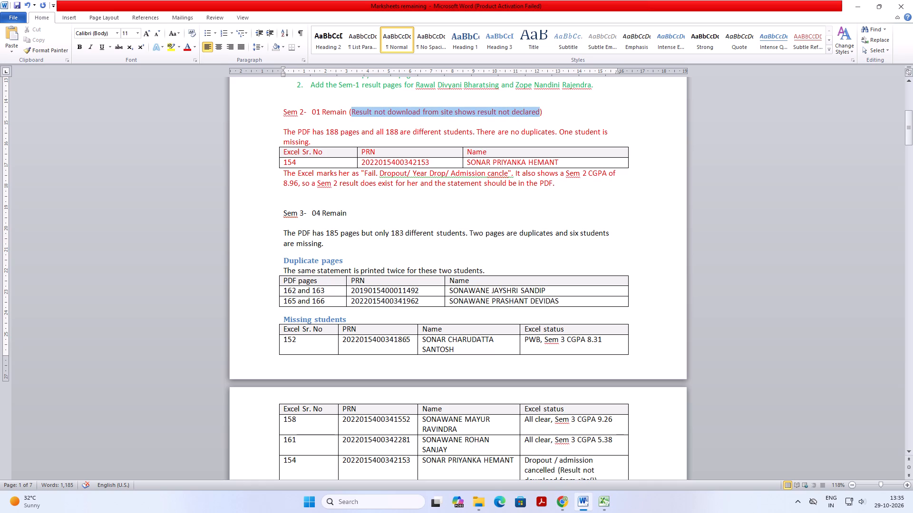
{"action": "left_click_drag", "start_coordinate": [515, 113], "coordinate": [529, 112]}
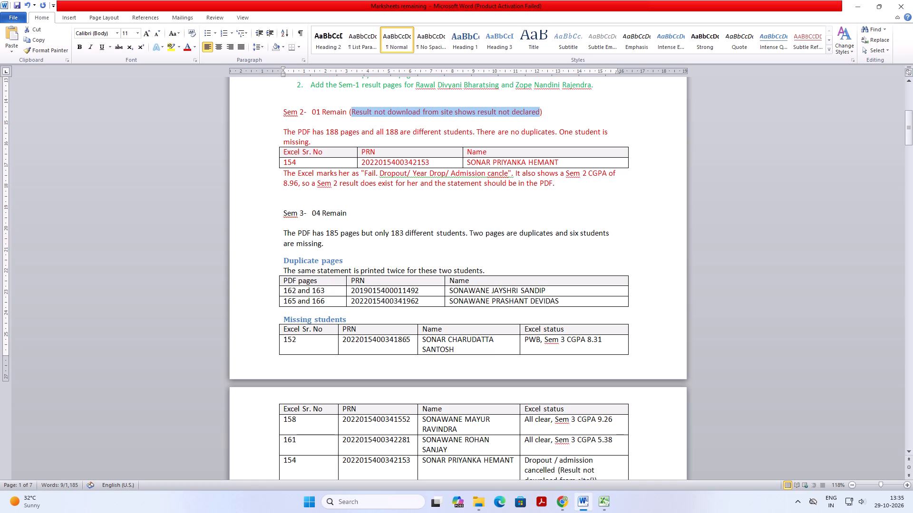
{"action": "key", "text": "ctrl+c"}
{"action": "scroll", "coordinate": [531, 344], "scroll_direction": "down", "scroll_amount": 1}
{"action": "scroll", "coordinate": [546, 402], "scroll_direction": "down", "scroll_amount": 1}
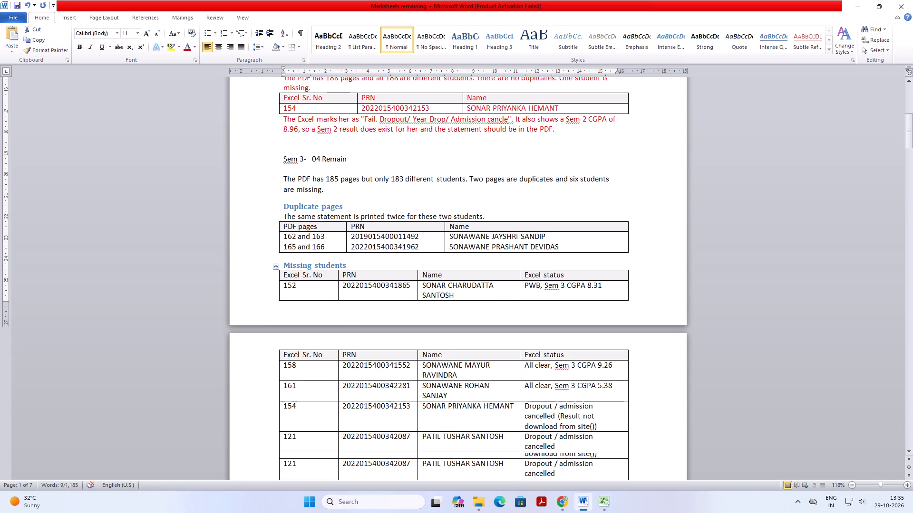
{"action": "left_click_drag", "start_coordinate": [558, 416], "coordinate": [562, 416]}
{"action": "left_click", "coordinate": [562, 416]}
{"action": "left_click_drag", "start_coordinate": [562, 416], "coordinate": [599, 426]}
{"action": "key", "text": "ctrl+v"}
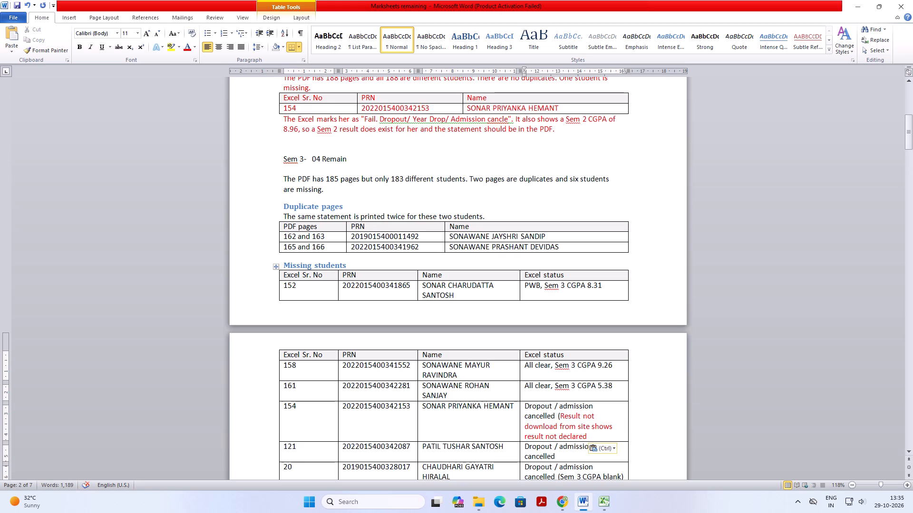
{"action": "key", "text": "shift+parenright"}
{"action": "left_click", "coordinate": [799, 383]}
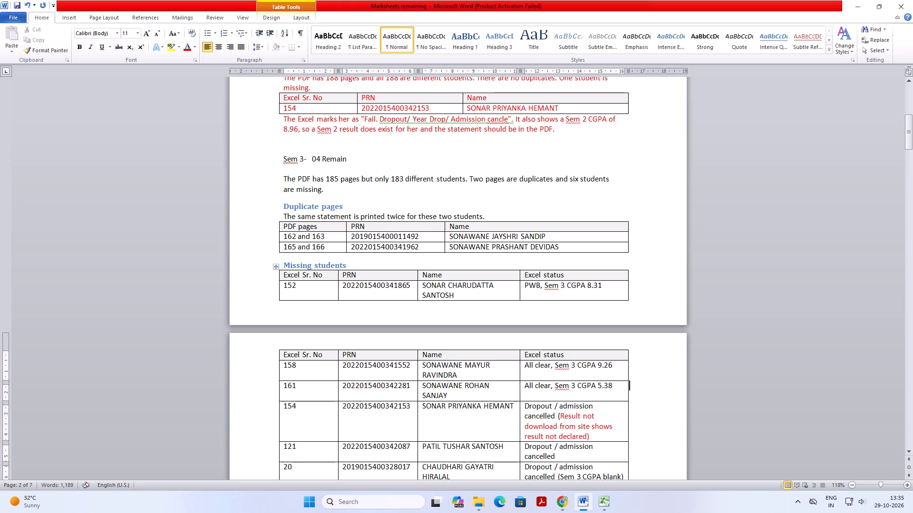
Colour the text of the Sr. No 154 row red in the Sem 3 missing students table.
{"action": "left_click_drag", "start_coordinate": [285, 408], "coordinate": [568, 408]}
{"action": "left_click", "coordinate": [188, 48]}
{"action": "left_click", "coordinate": [533, 417]}
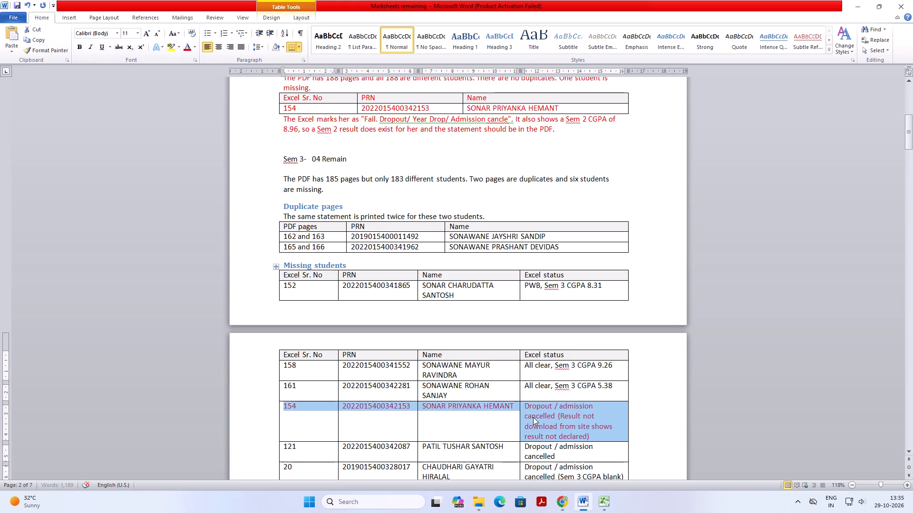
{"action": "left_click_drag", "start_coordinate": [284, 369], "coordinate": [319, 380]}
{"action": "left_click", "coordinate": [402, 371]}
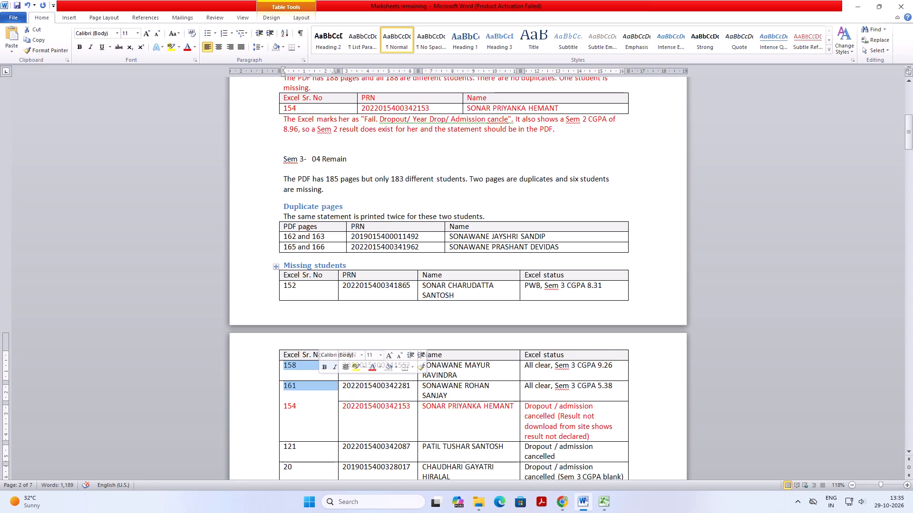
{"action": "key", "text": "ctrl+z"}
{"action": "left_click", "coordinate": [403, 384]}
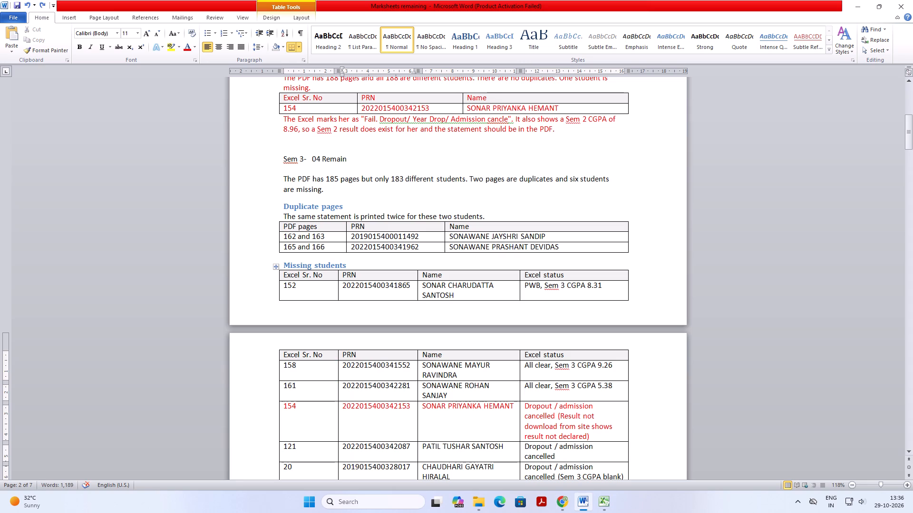
Colour the text of the Sr. No 152, 158 and 161 rows green in the missing students table.
{"action": "left_click_drag", "start_coordinate": [285, 287], "coordinate": [622, 388]}
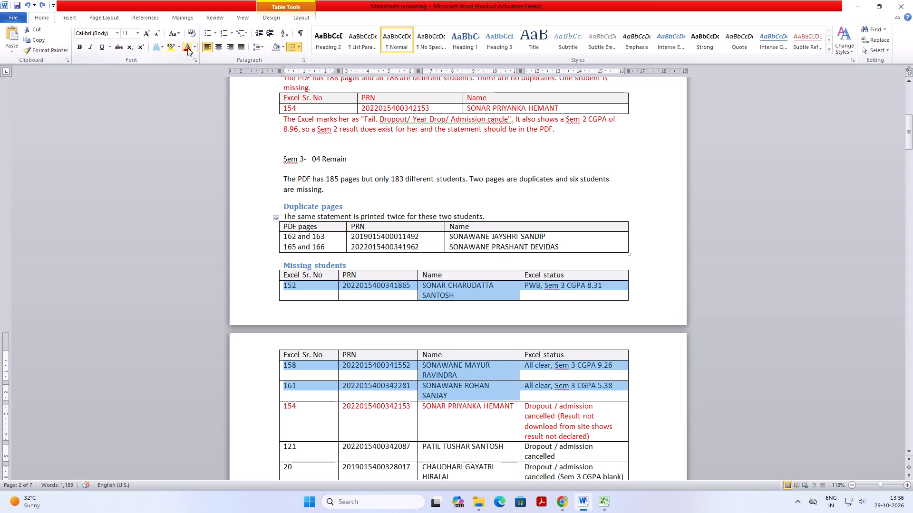
{"action": "left_click", "coordinate": [192, 46]}
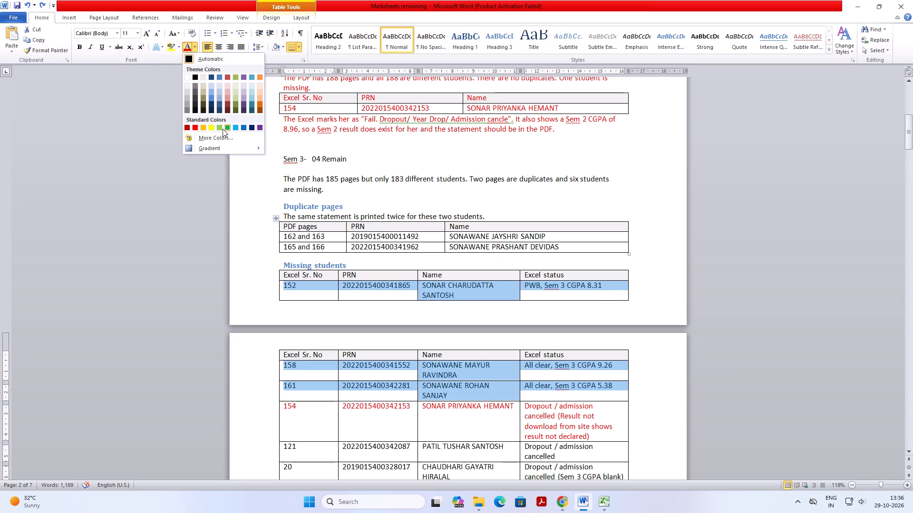
{"action": "left_click", "coordinate": [224, 128]}
{"action": "left_click", "coordinate": [569, 310]}
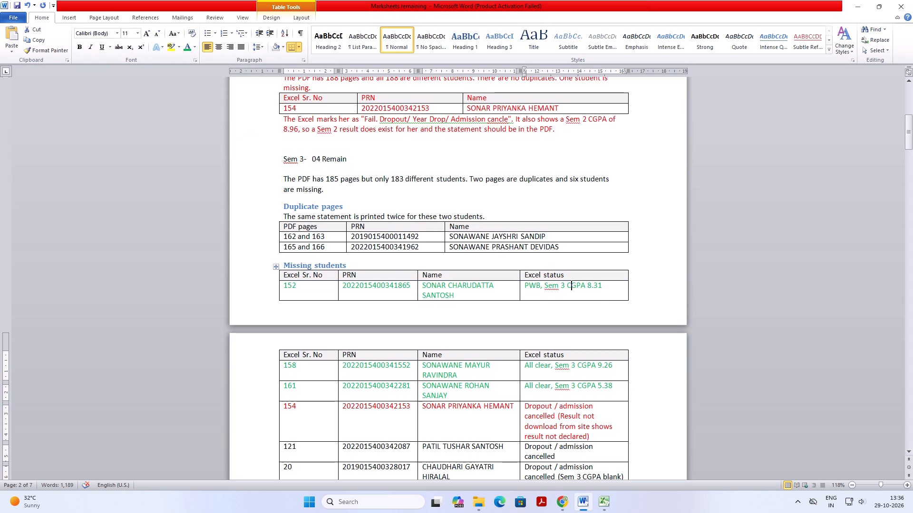
Insert blank lines above the Sem 3 "Missing students" heading so the heading and its table start on the second page.
{"action": "left_click", "coordinate": [481, 254]}
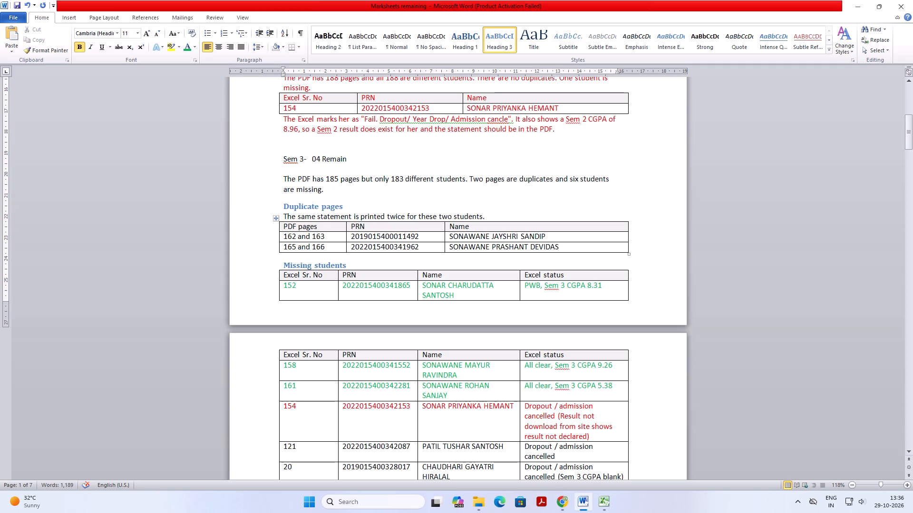
{"action": "left_click", "coordinate": [285, 265]}
{"action": "key", "text": "Return"}
{"action": "key", "text": "Return"}
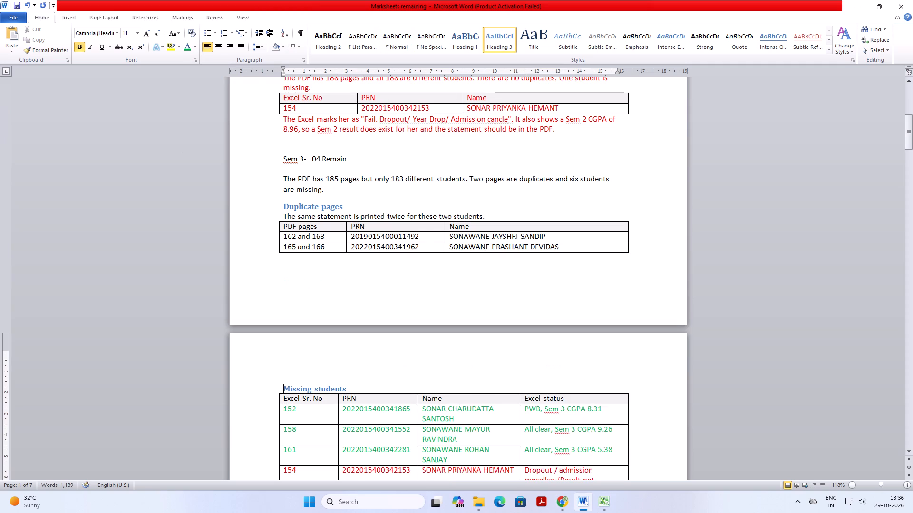
{"action": "scroll", "coordinate": [459, 335], "scroll_direction": "down", "scroll_amount": 2}
{"action": "left_click", "coordinate": [267, 301]}
{"action": "left_click", "coordinate": [343, 317]}
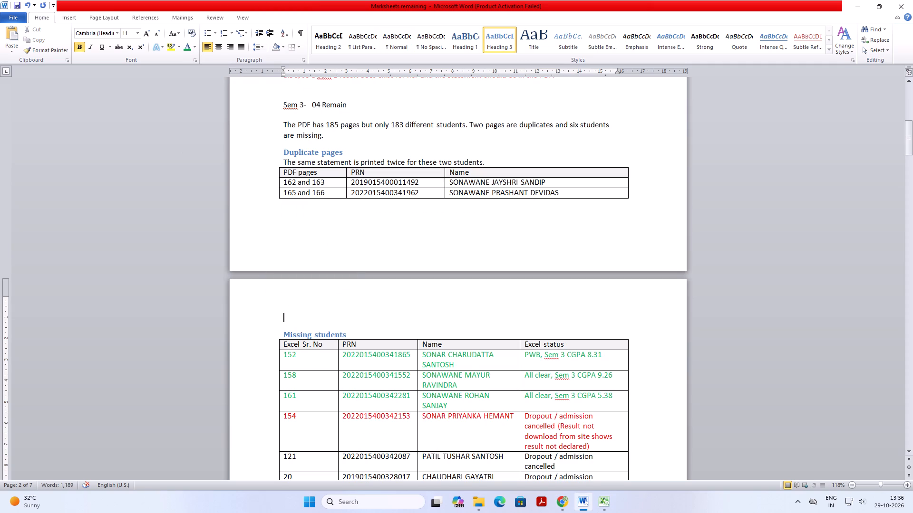
{"action": "key", "text": "BackSpace"}
{"action": "key", "text": "Return"}
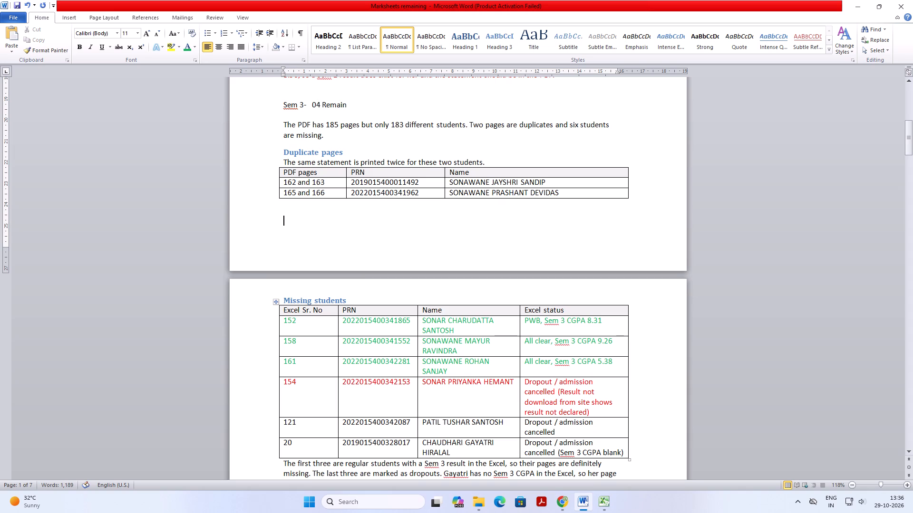
Copy the PRN of missing student Sr. No 121 from the Word document and search for it in the Chrome result portal.
{"action": "scroll", "coordinate": [340, 369], "scroll_direction": "down", "scroll_amount": 2}
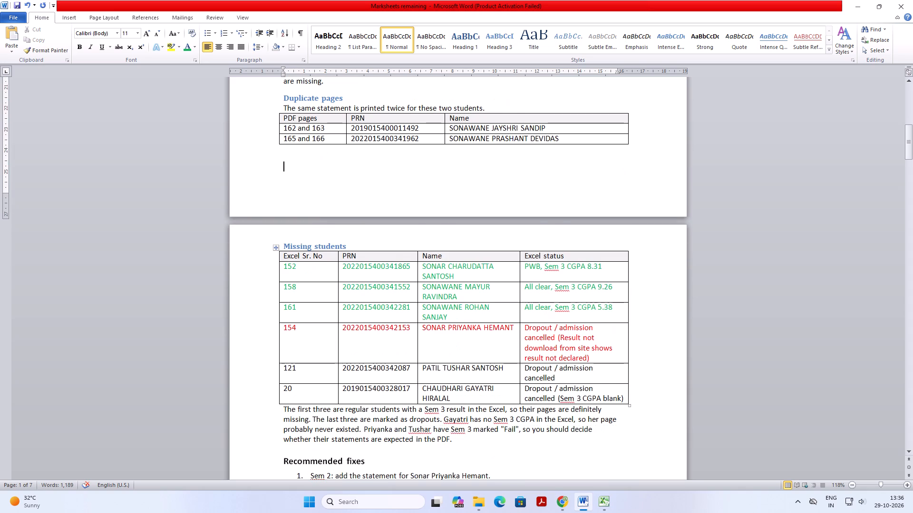
{"action": "scroll", "coordinate": [343, 333], "scroll_direction": "down", "scroll_amount": 1}
{"action": "left_click_drag", "start_coordinate": [343, 340], "coordinate": [414, 351]}
{"action": "key", "text": "ctrl+c"}
{"action": "key", "text": "ctrl+c"}
{"action": "key", "text": "ctrl+c"}
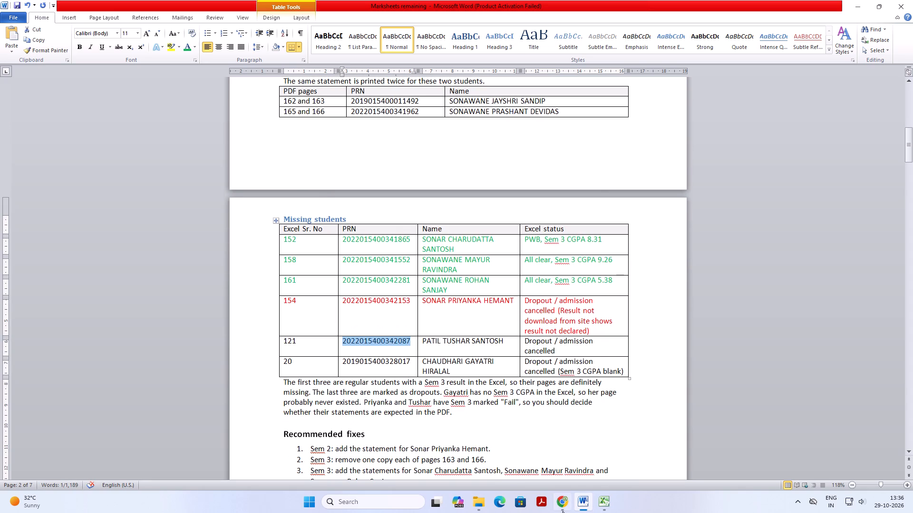
{"action": "left_click", "coordinate": [561, 503]}
{"action": "left_click_drag", "start_coordinate": [562, 332], "coordinate": [457, 328]}
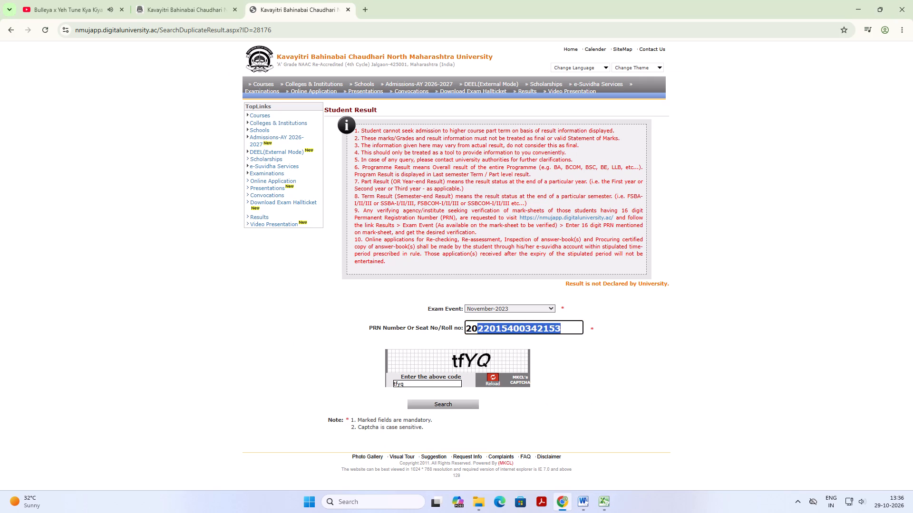
{"action": "left_click_drag", "start_coordinate": [457, 328], "coordinate": [415, 333]}
{"action": "key", "text": "ctrl+v"}
{"action": "left_click", "coordinate": [456, 398]}
{"action": "left_click", "coordinate": [456, 397]}
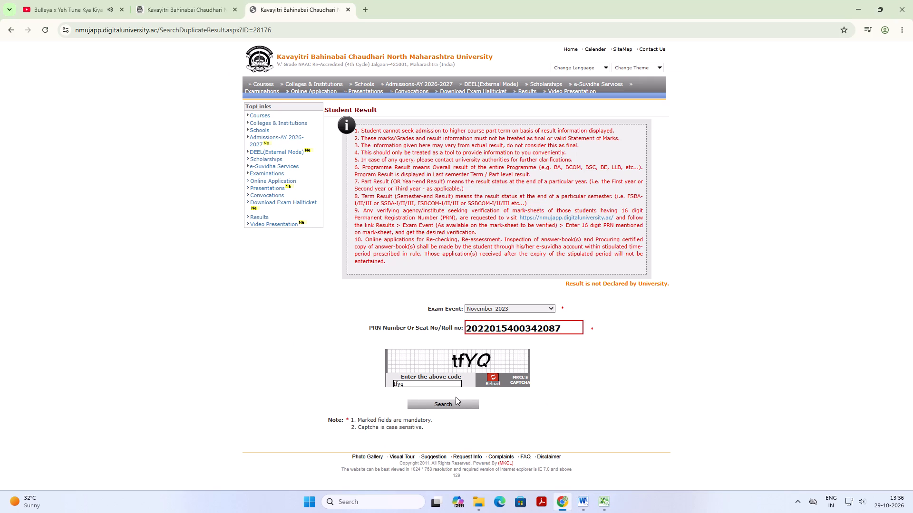
{"action": "left_click", "coordinate": [457, 403]}
{"action": "scroll", "coordinate": [465, 373], "scroll_direction": "down", "scroll_amount": 5}
{"action": "left_click", "coordinate": [453, 400]}
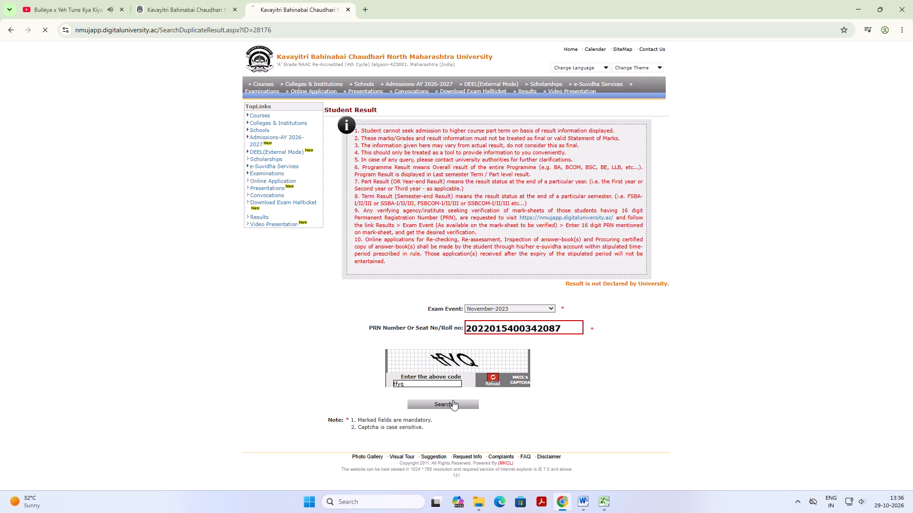
{"action": "left_click", "coordinate": [453, 400]}
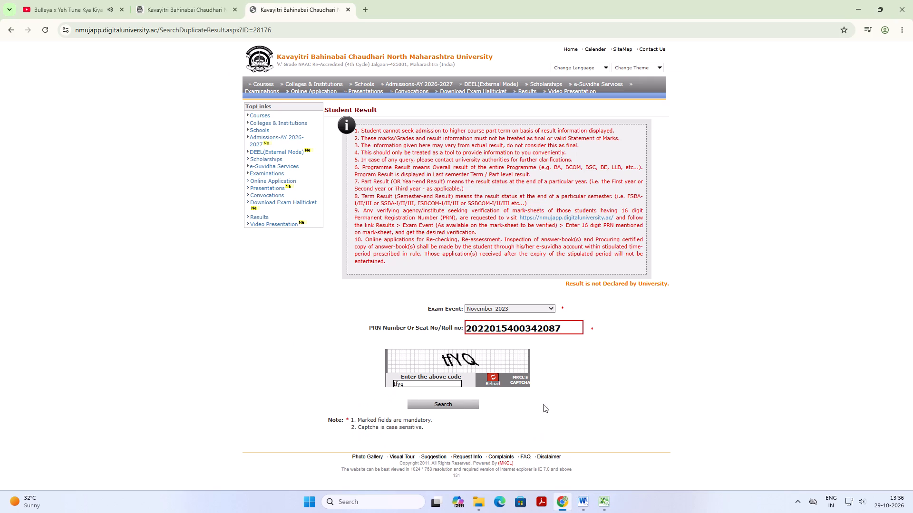
Back in the Word document, colour the text of the Sr. No 121 row red in the missing students table.
{"action": "left_click", "coordinate": [601, 470]}
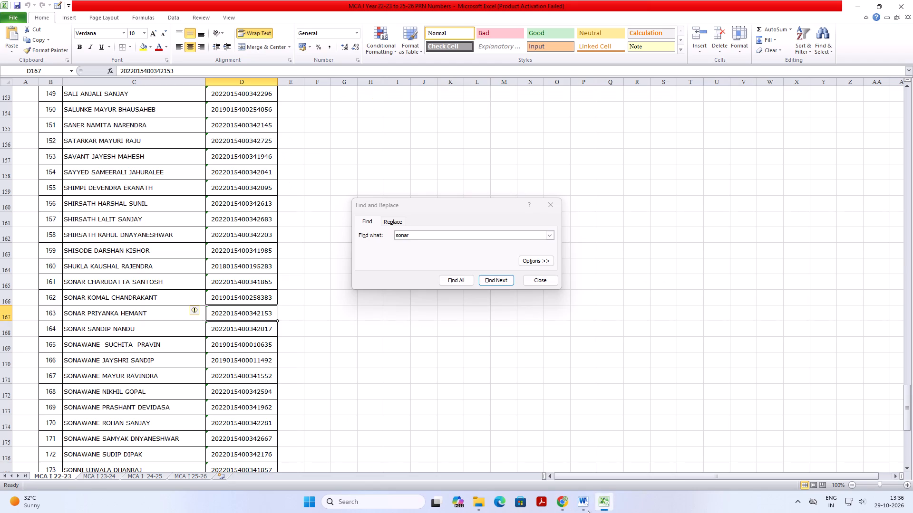
{"action": "left_click", "coordinate": [579, 509]}
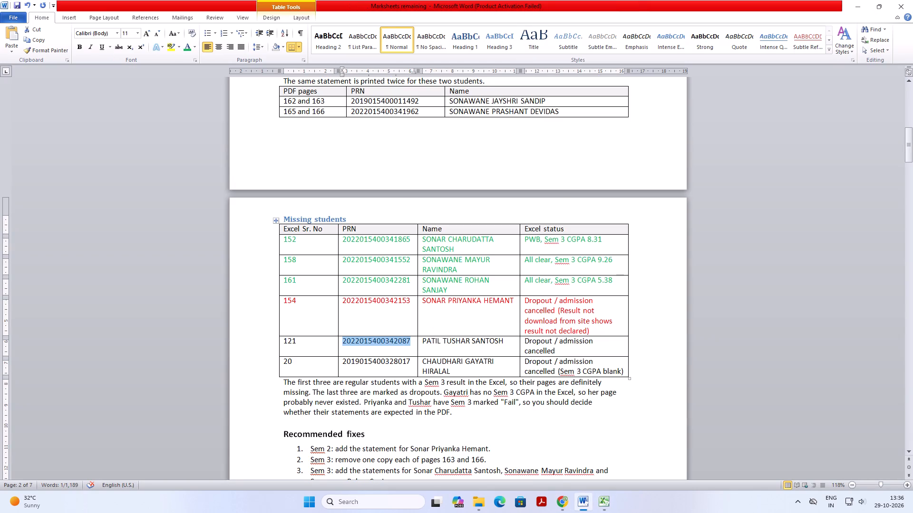
{"action": "left_click", "coordinate": [304, 351]}
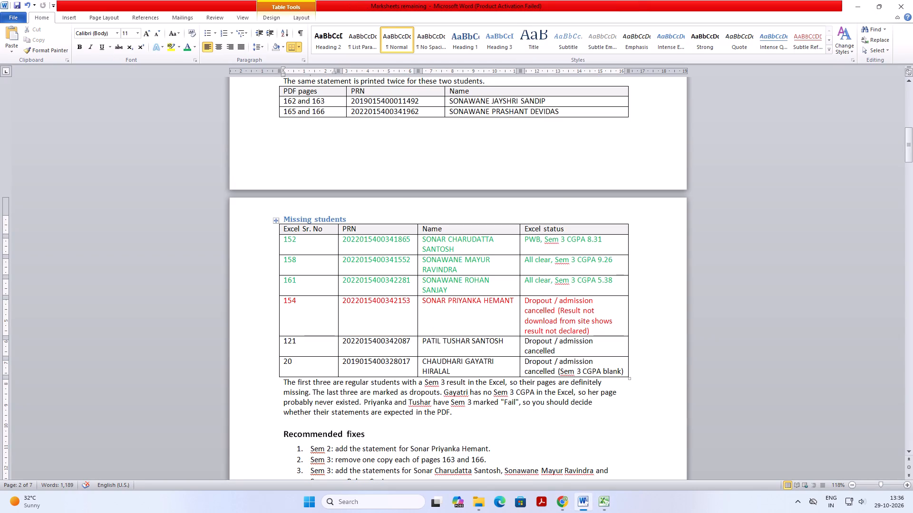
{"action": "left_click_drag", "start_coordinate": [284, 344], "coordinate": [553, 355]}
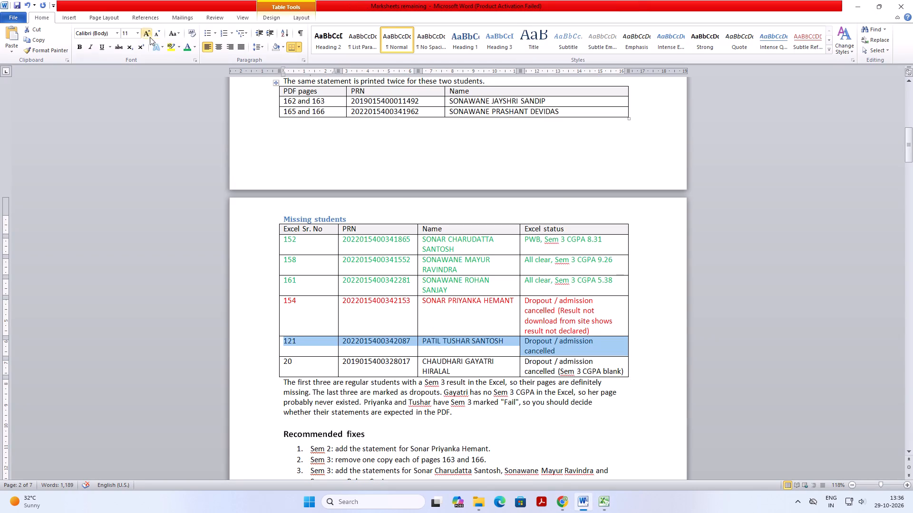
{"action": "left_click", "coordinate": [194, 46]}
{"action": "left_click", "coordinate": [194, 128]}
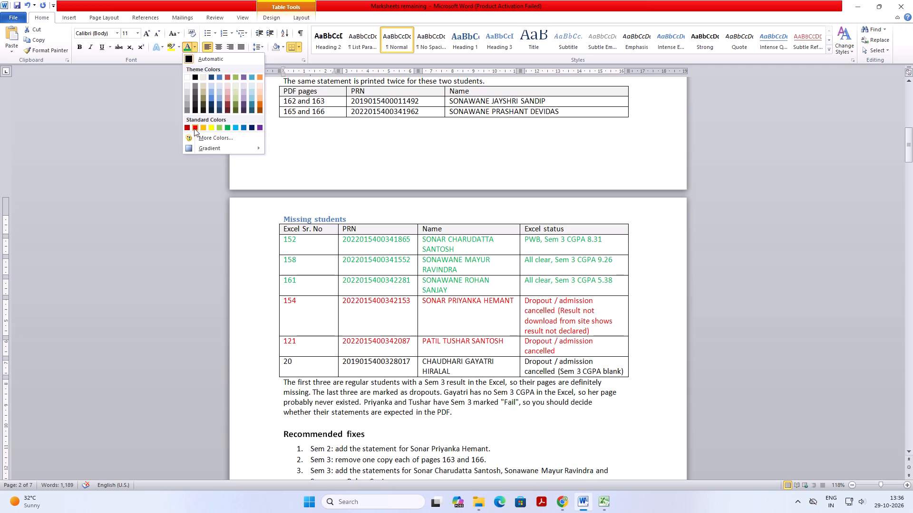
{"action": "left_click", "coordinate": [555, 341]}
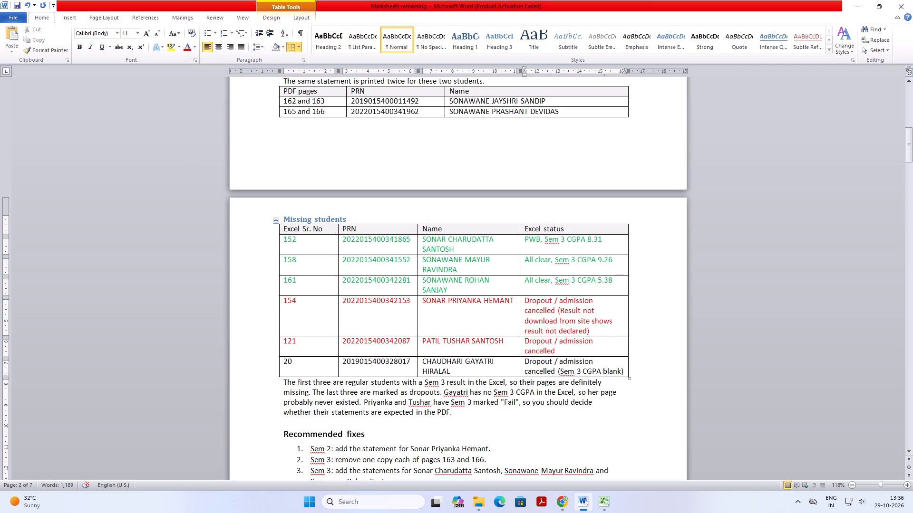
Copy the bracketed result-not-declared note from Sr. No 154's Excel status to the end of Sr. No 121's Excel status.
{"action": "left_click", "coordinate": [556, 309]}
{"action": "left_click_drag", "start_coordinate": [558, 309], "coordinate": [591, 324]}
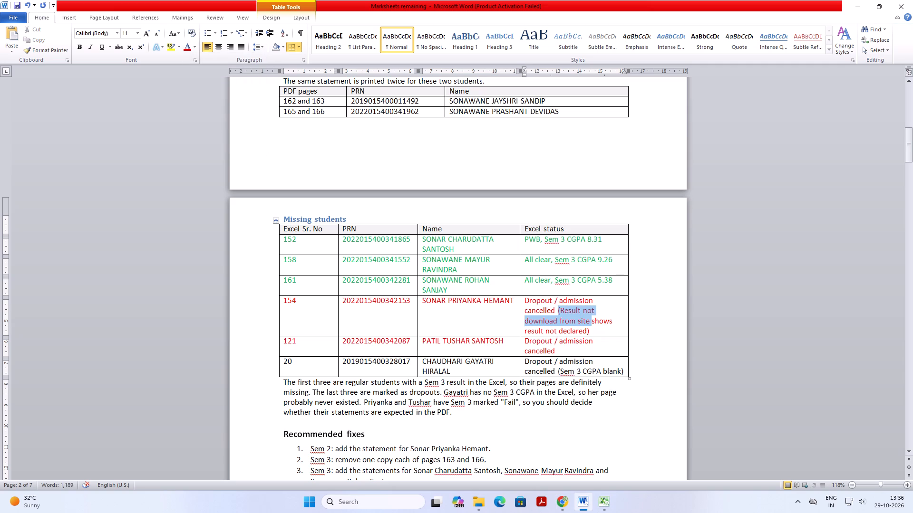
{"action": "left_click_drag", "start_coordinate": [591, 324], "coordinate": [591, 330]}
{"action": "key", "text": "ctrl+c"}
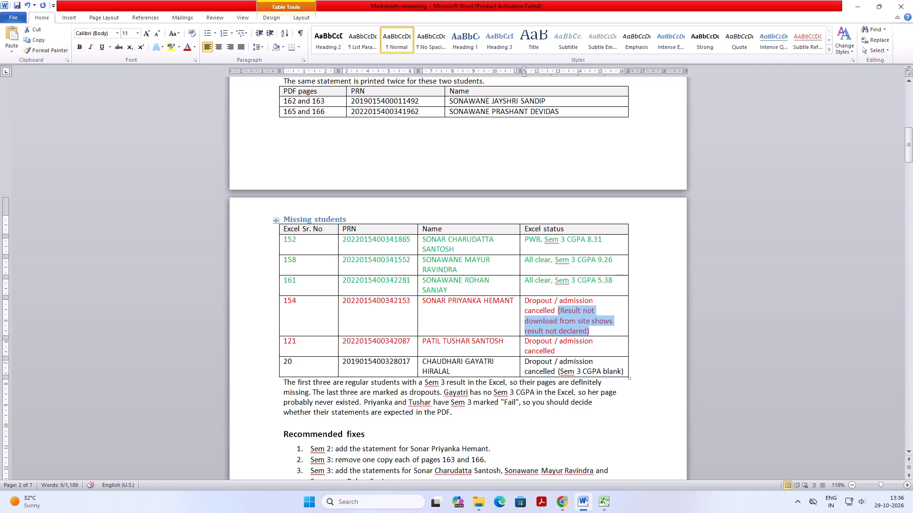
{"action": "left_click", "coordinate": [565, 349]}
{"action": "key", "text": "ctrl+v"}
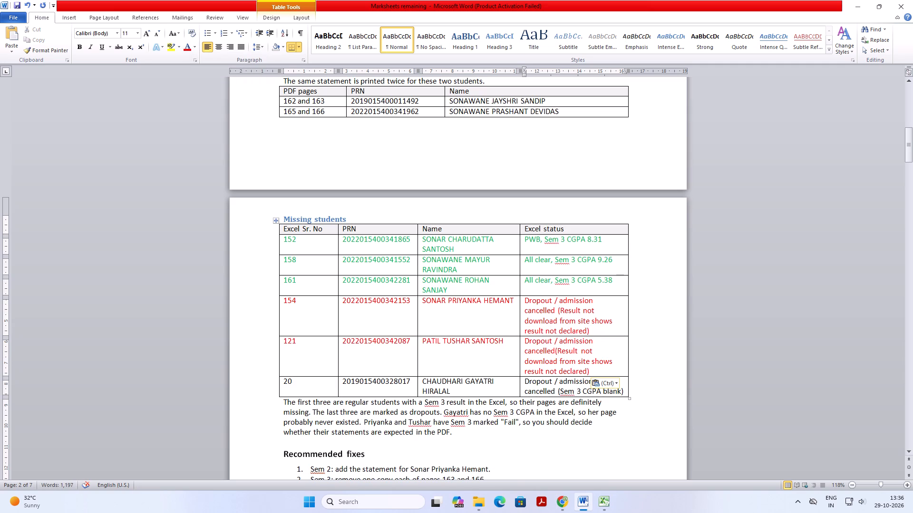
Copy the PRN of missing student Sr. No 20 from the Word document and search for it in the Chrome result portal.
{"action": "left_click", "coordinate": [477, 393]}
{"action": "left_click_drag", "start_coordinate": [342, 384], "coordinate": [398, 383]}
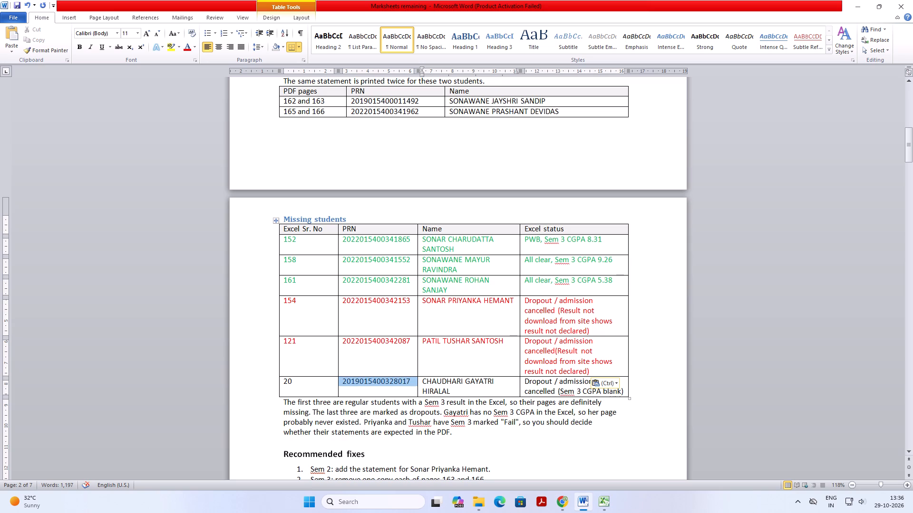
{"action": "left_click_drag", "start_coordinate": [398, 383], "coordinate": [398, 382]}
{"action": "key", "text": "ctrl+c"}
{"action": "key", "text": "ctrl+c"}
{"action": "key", "text": "ctrl+c"}
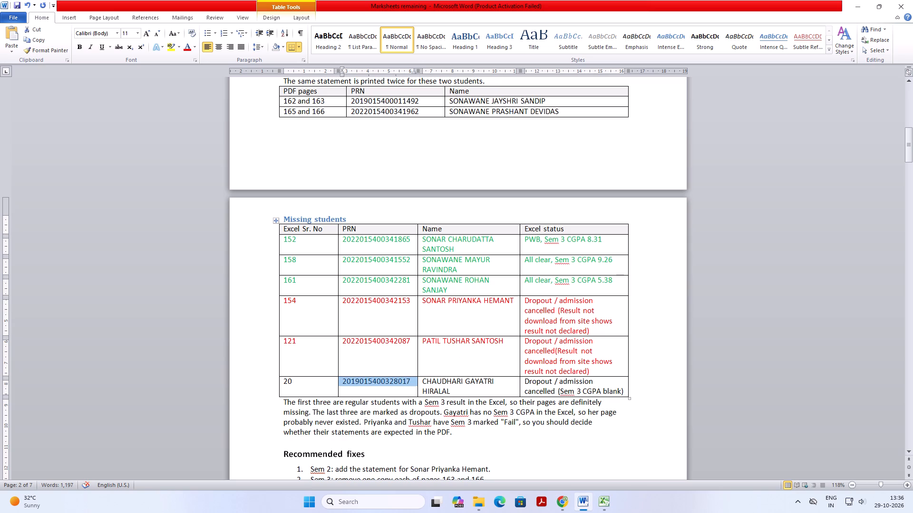
{"action": "left_click", "coordinate": [561, 498]}
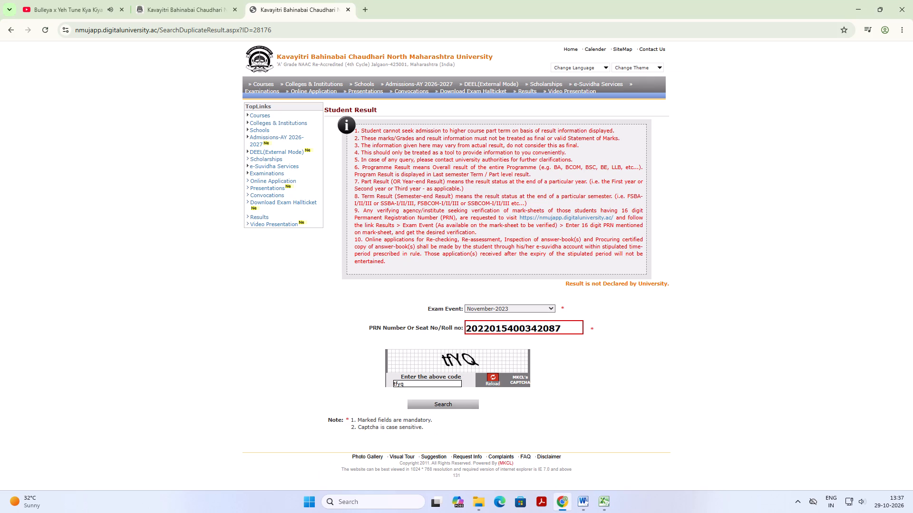
{"action": "left_click_drag", "start_coordinate": [566, 331], "coordinate": [457, 337]}
{"action": "key", "text": "ctrl+v"}
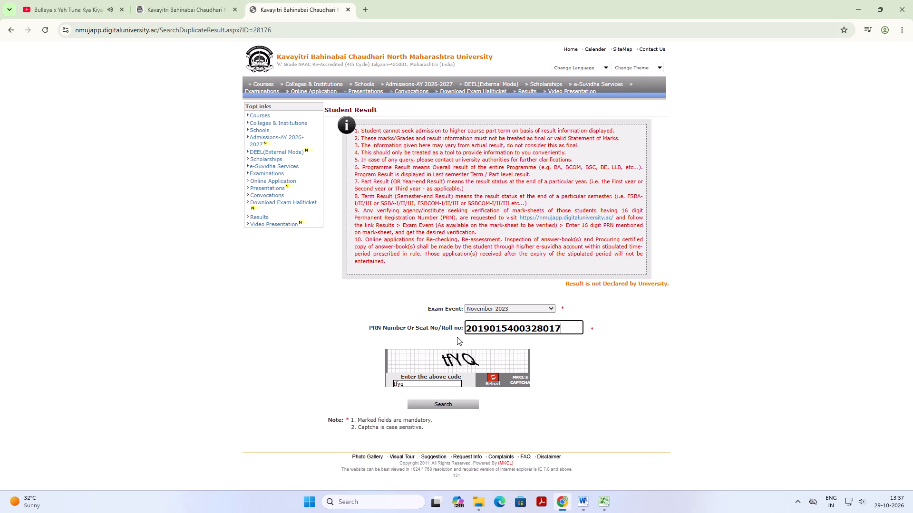
{"action": "left_click", "coordinate": [456, 408]}
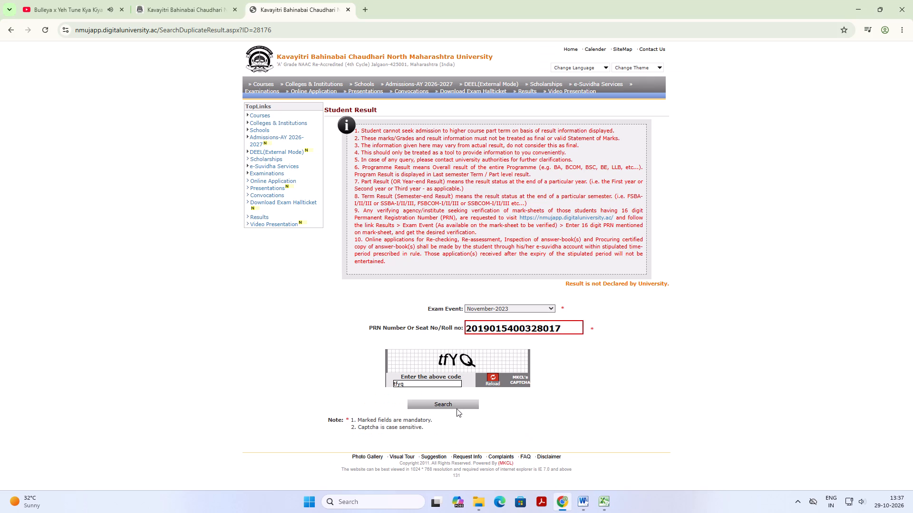
{"action": "scroll", "coordinate": [476, 397], "scroll_direction": "down", "scroll_amount": 2}
Back in the Word document, colour the text of the Sr. No 20 row red in the missing students table.
{"action": "left_click", "coordinate": [590, 511]}
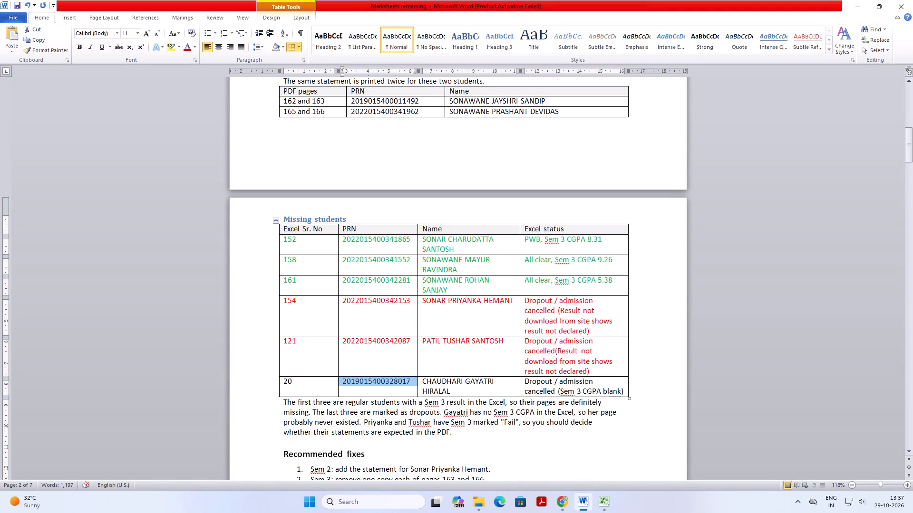
{"action": "left_click", "coordinate": [283, 384]}
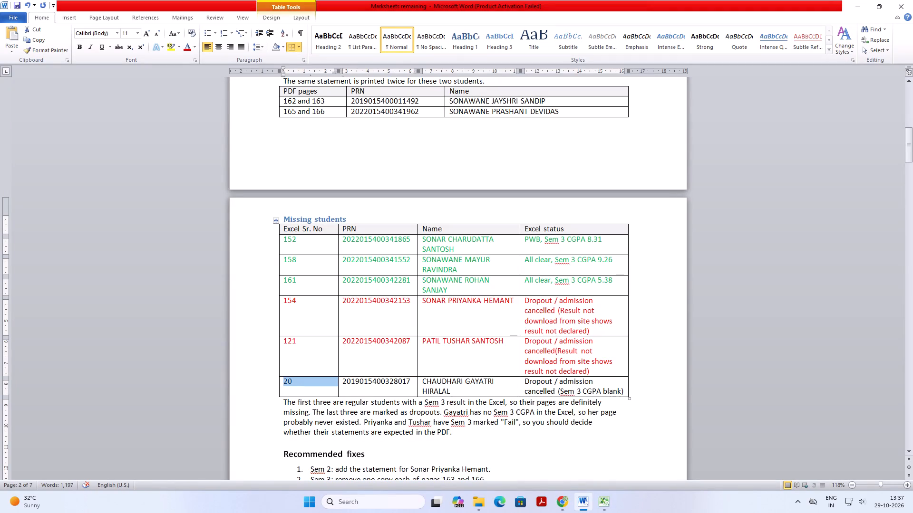
{"action": "left_click", "coordinate": [318, 388]}
{"action": "left_click_drag", "start_coordinate": [283, 385], "coordinate": [538, 401]}
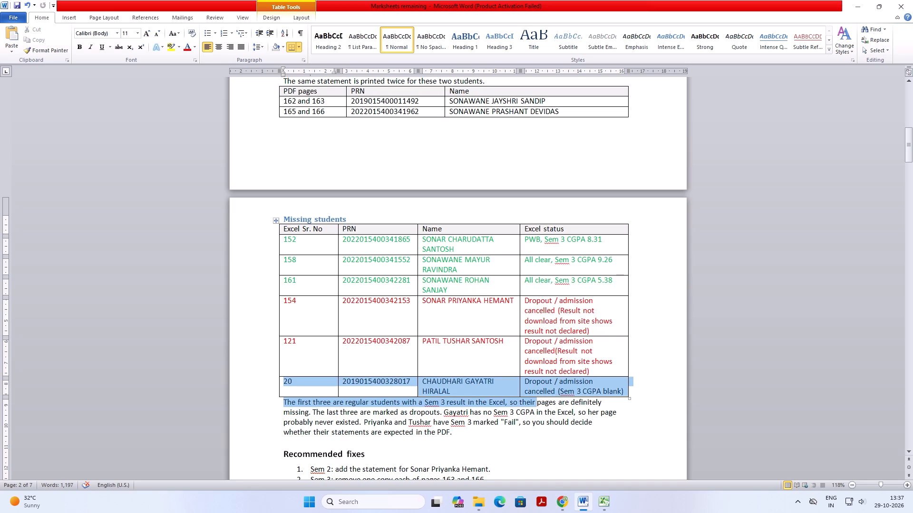
{"action": "left_click_drag", "start_coordinate": [538, 401], "coordinate": [617, 389]}
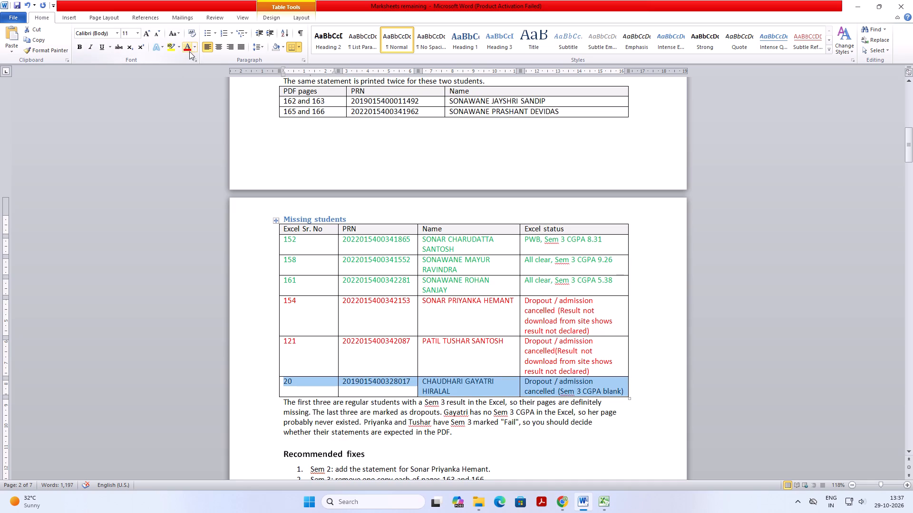
{"action": "left_click", "coordinate": [185, 51]}
{"action": "left_click", "coordinate": [432, 253]}
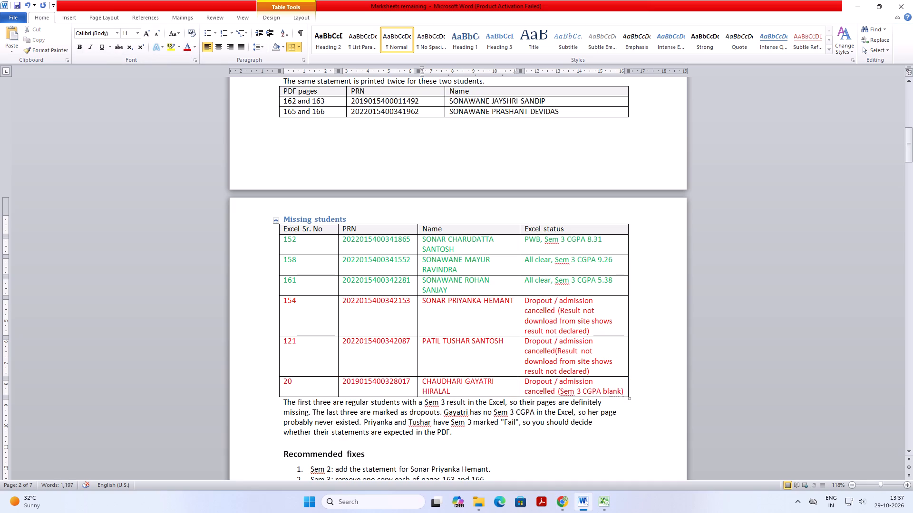
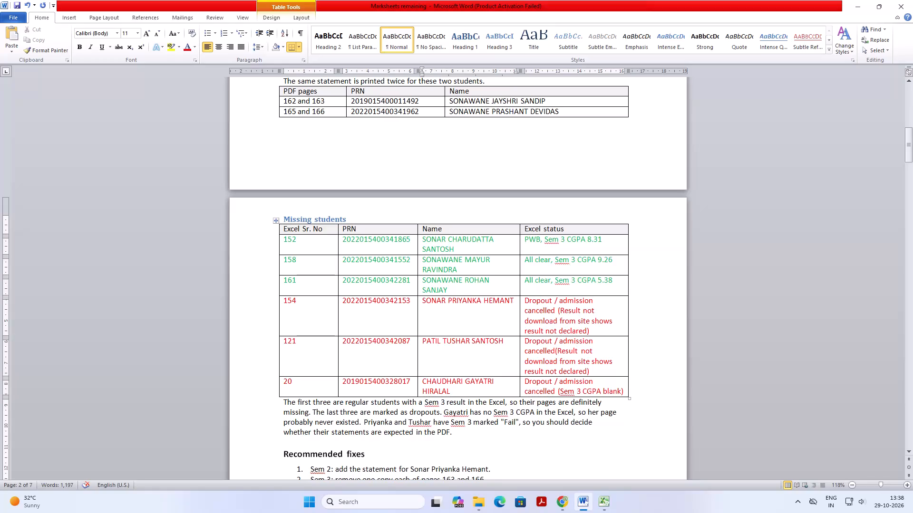
Review the Sem 3 missing students and duplicate pages tables, along with the Sem 1 and Sem 2 sections above them.
{"action": "scroll", "coordinate": [359, 294], "scroll_direction": "up", "scroll_amount": 1}
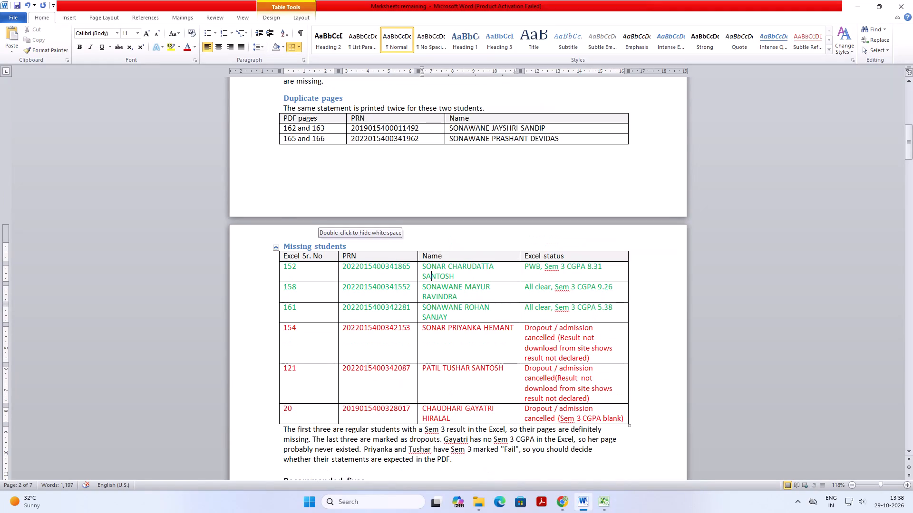
{"action": "scroll", "coordinate": [391, 274], "scroll_direction": "down", "scroll_amount": 3}
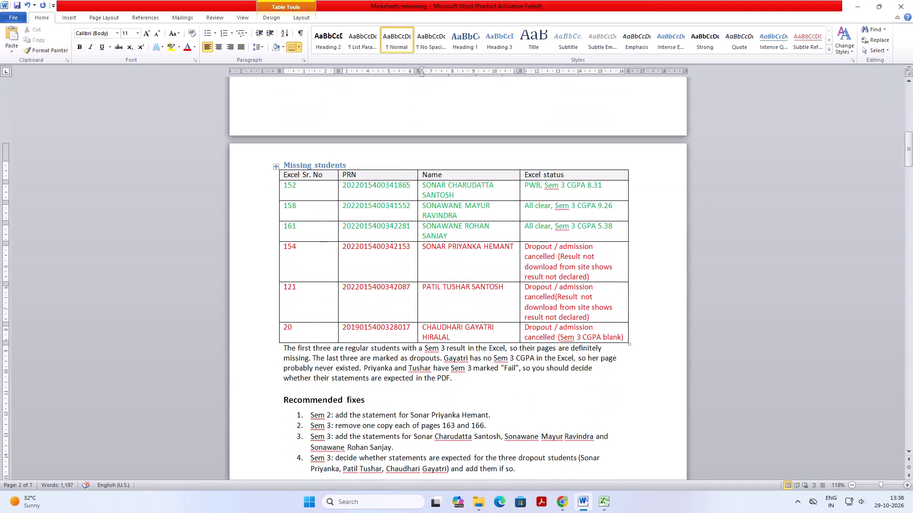
{"action": "scroll", "coordinate": [392, 286], "scroll_direction": "up", "scroll_amount": 2}
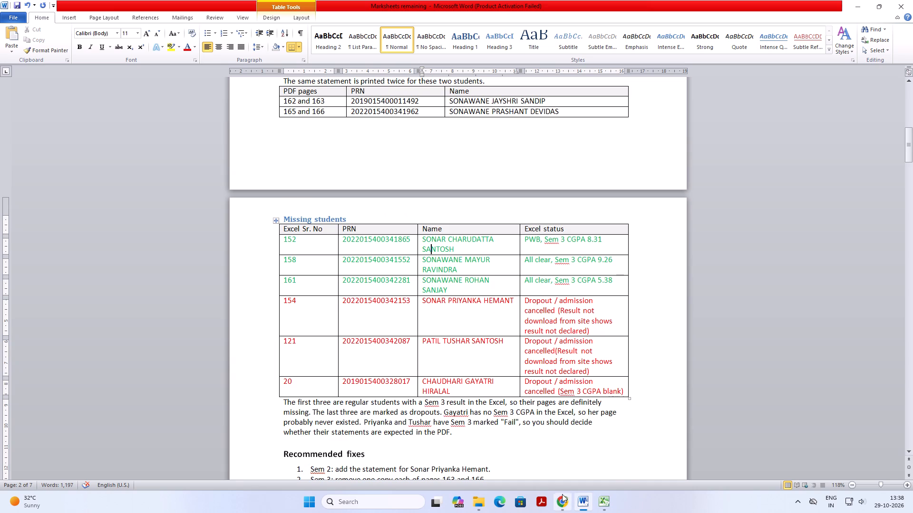
{"action": "scroll", "coordinate": [435, 344], "scroll_direction": "up", "scroll_amount": 12}
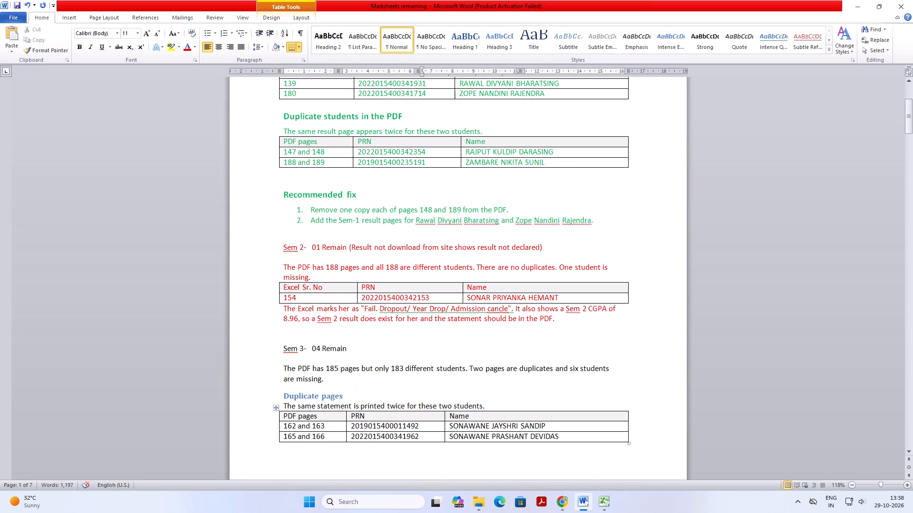
{"action": "scroll", "coordinate": [438, 343], "scroll_direction": "down", "scroll_amount": 5}
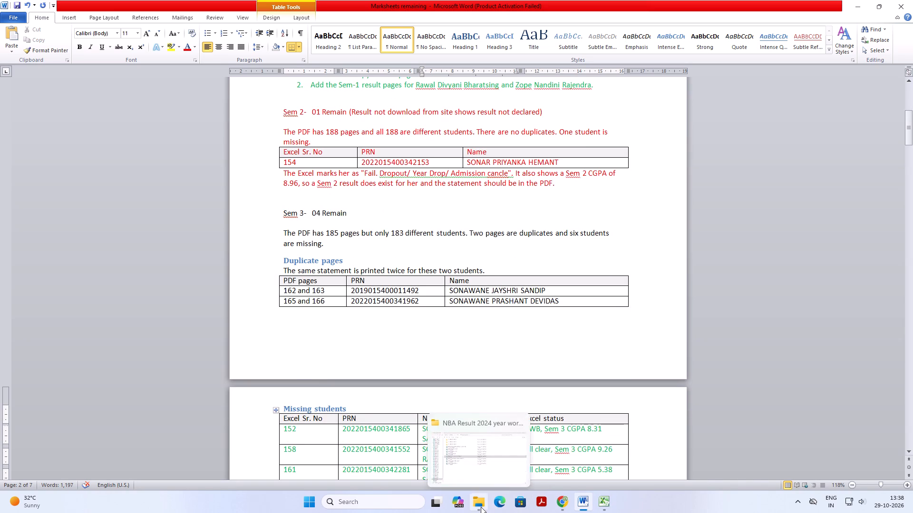
Switch to File Explorer and go up from the NBA Result 2024 year work folder to its parent folder HJB.
{"action": "left_click", "coordinate": [466, 442]}
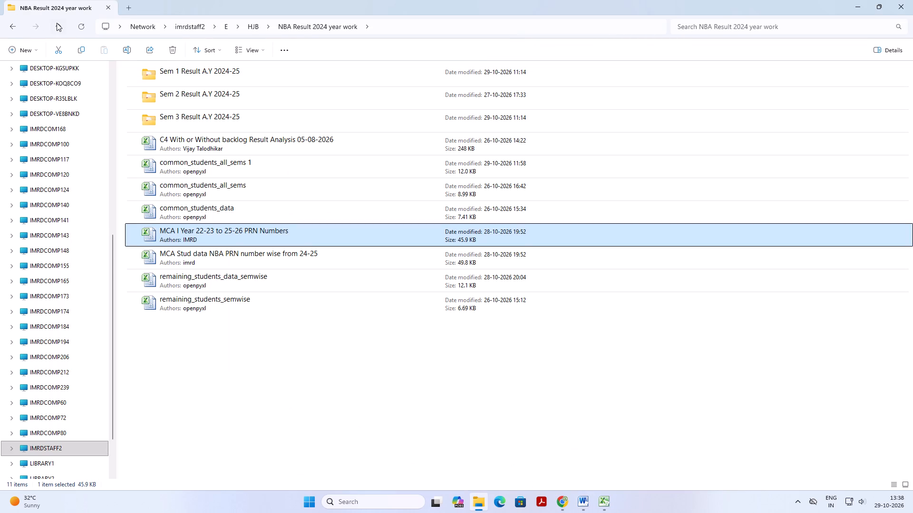
{"action": "left_click", "coordinate": [61, 23]}
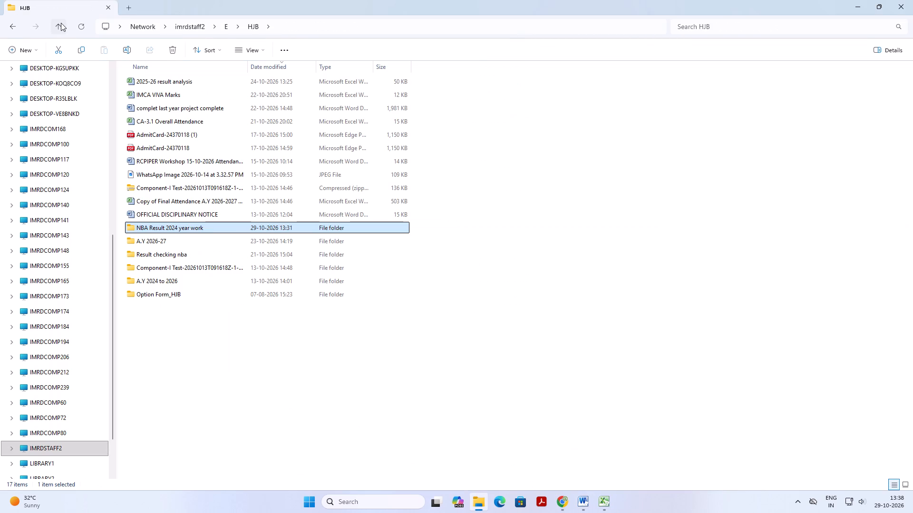
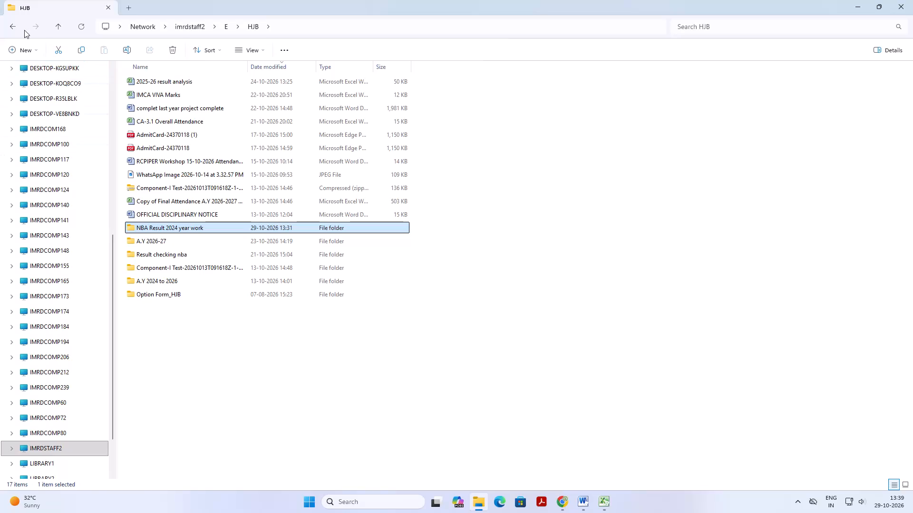
Go up to the shared E folder and open the PD 1-1-2022 folder inside the M.S. staff member's folder.
{"action": "left_click", "coordinate": [56, 26]}
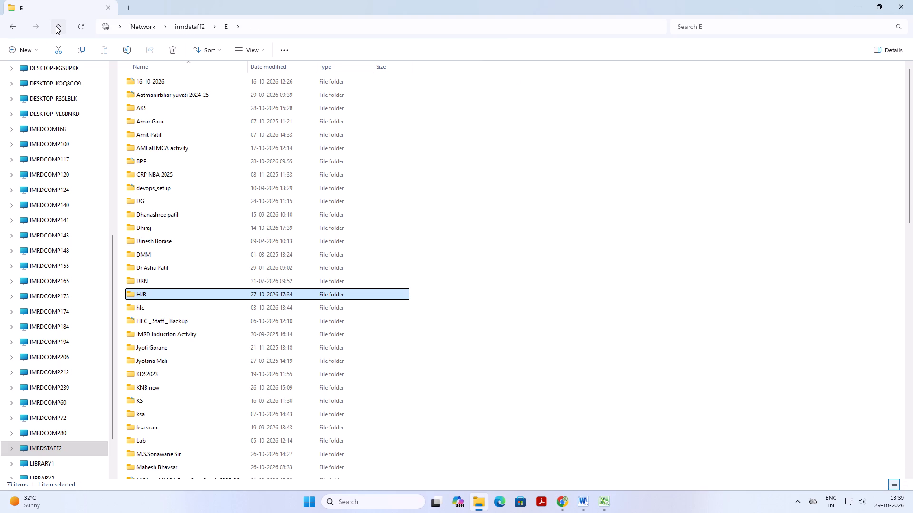
{"action": "key", "text": "shift+m"}
{"action": "key", "text": "Return"}
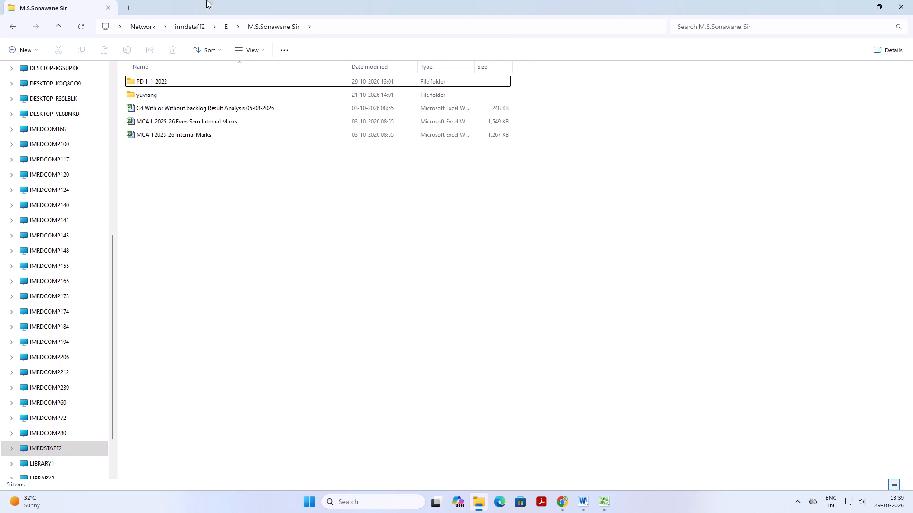
{"action": "left_click", "coordinate": [170, 72]}
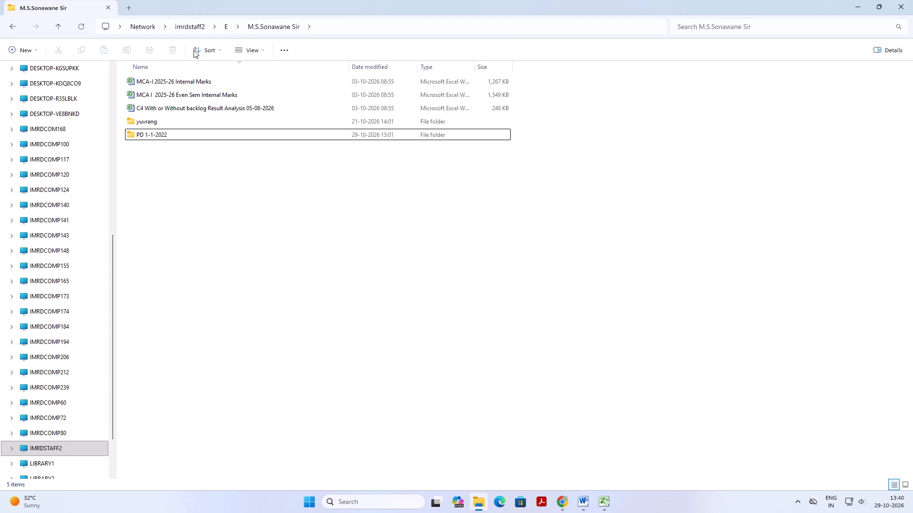
{"action": "left_click", "coordinate": [194, 50]}
{"action": "left_click", "coordinate": [153, 199]}
{"action": "double_click", "coordinate": [178, 133]}
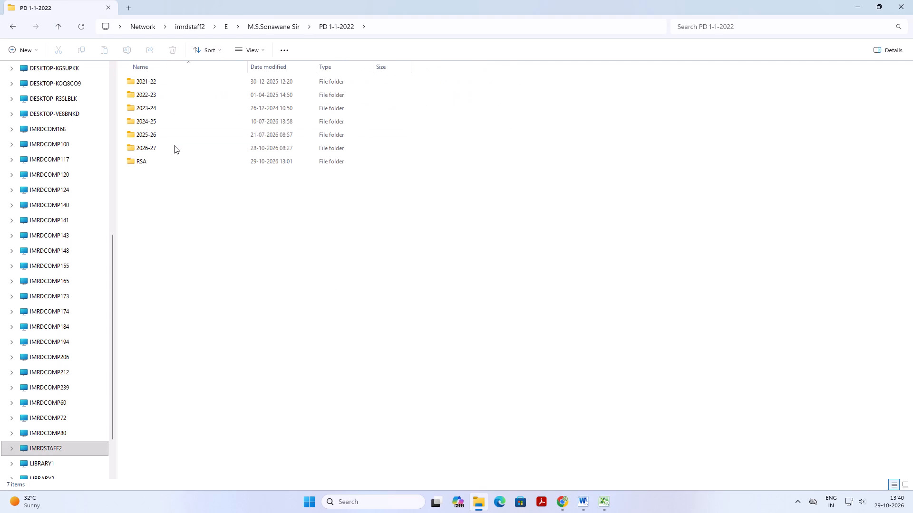
Open 2025-26, NBA 2025-26, 2025-26, NBA 06-10-2026, and its Table No. 4B subfolder Marksheet A.Y 2022-23 to 2023-24.
{"action": "double_click", "coordinate": [171, 131]}
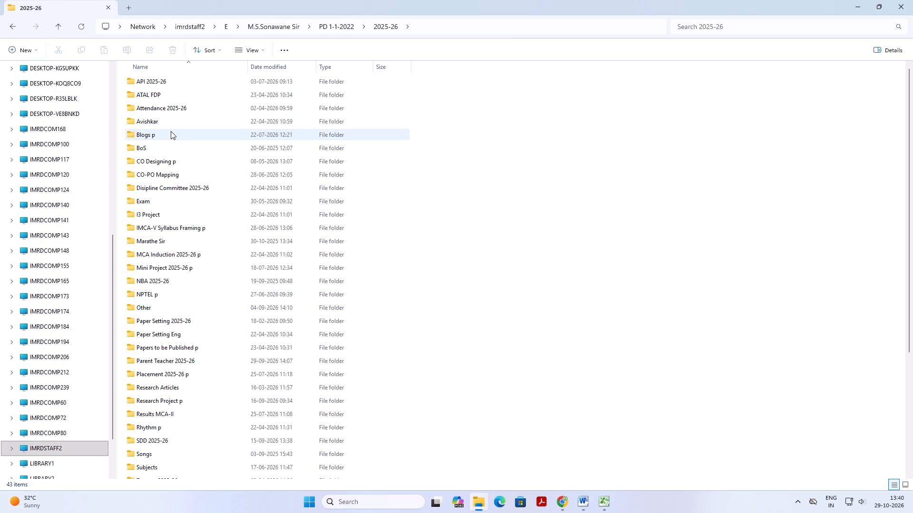
{"action": "type", "text": "nb"}
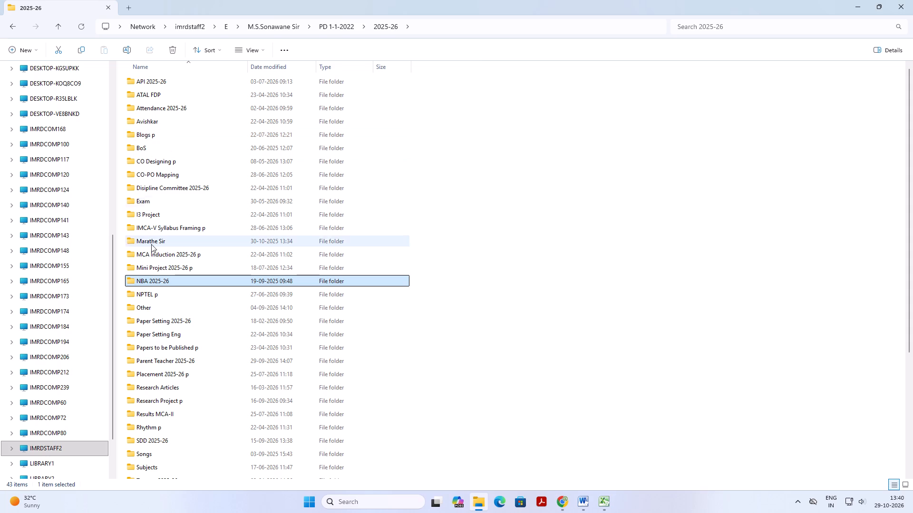
{"action": "double_click", "coordinate": [161, 284]}
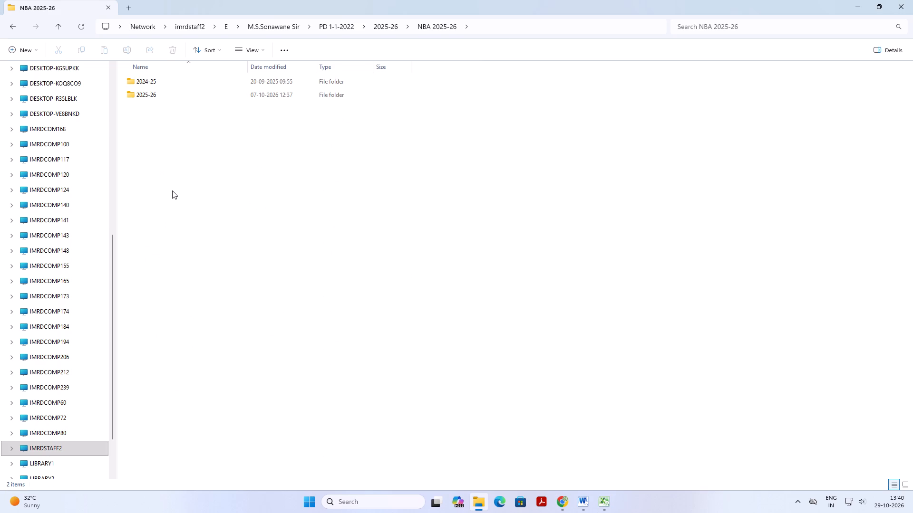
{"action": "double_click", "coordinate": [178, 91]}
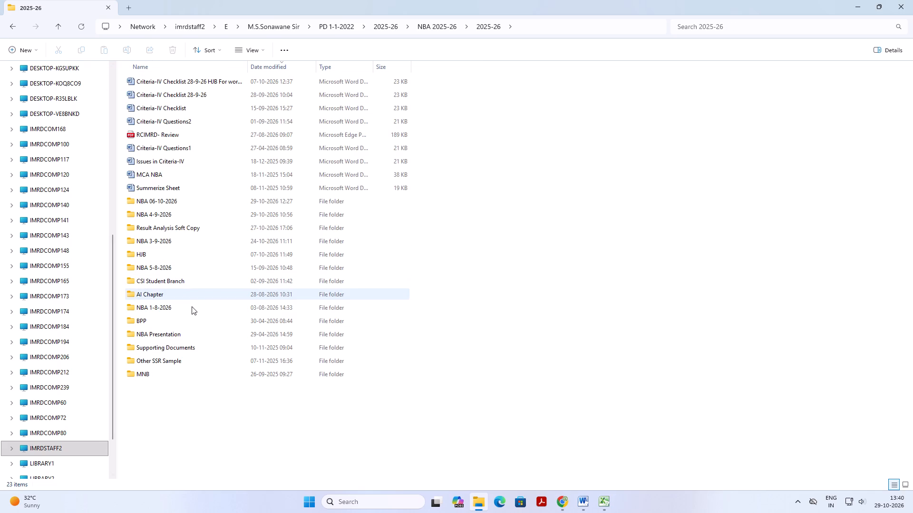
{"action": "double_click", "coordinate": [199, 202]}
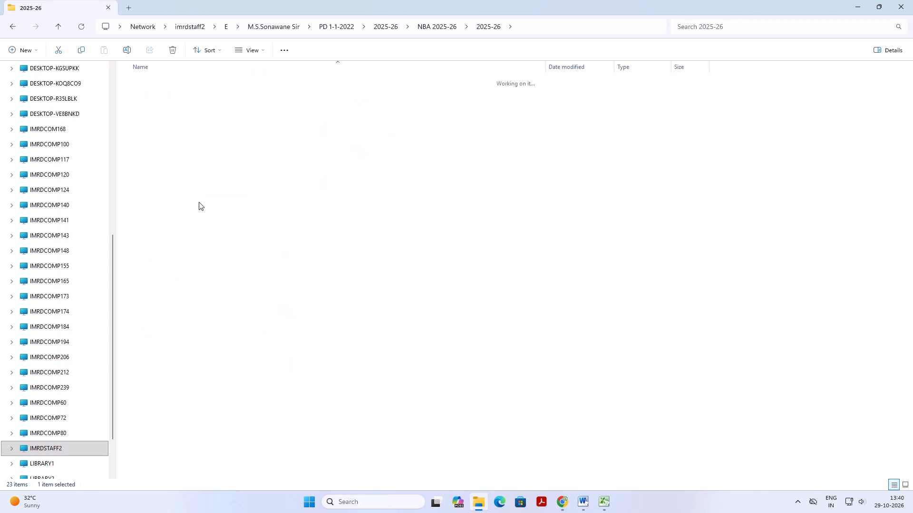
{"action": "double_click", "coordinate": [195, 204]}
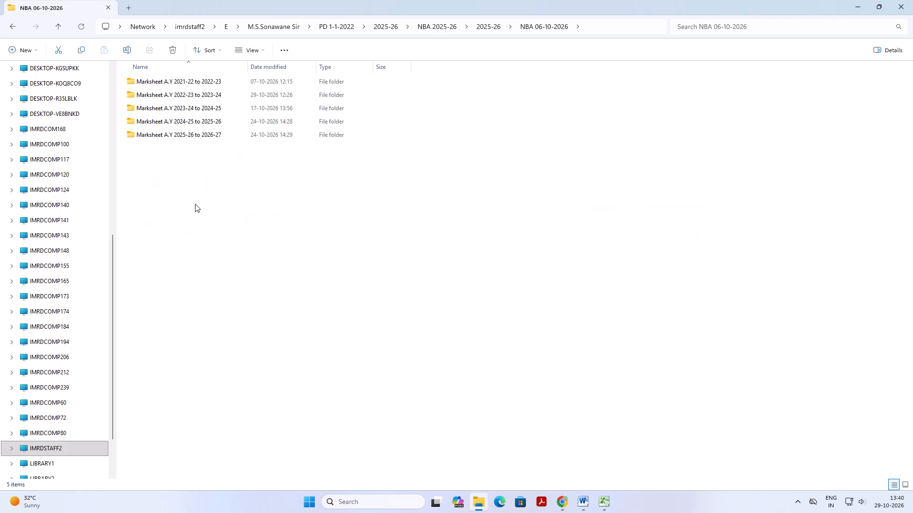
{"action": "double_click", "coordinate": [198, 96]}
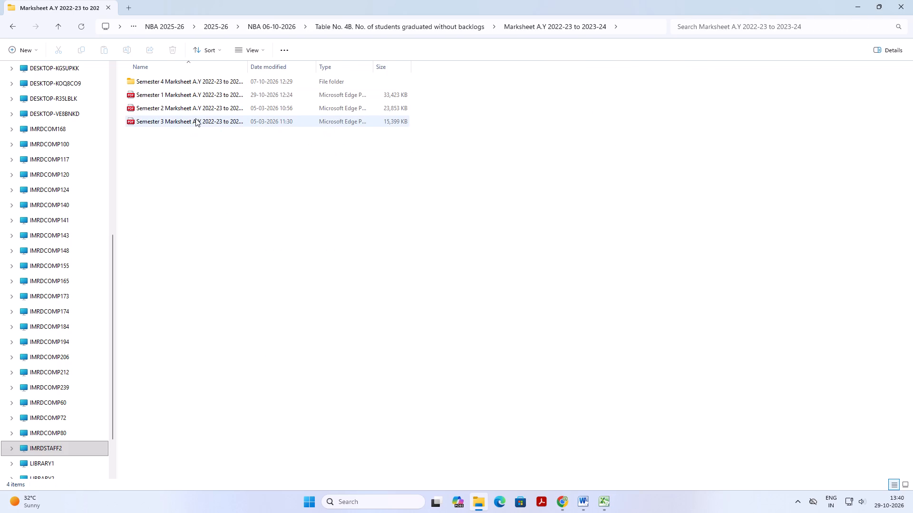
Copy the Semester 3 Marksheet A.Y 2022-23 to 2023-24 PDF file.
{"action": "left_click", "coordinate": [195, 118]}
{"action": "right_click", "coordinate": [195, 118]}
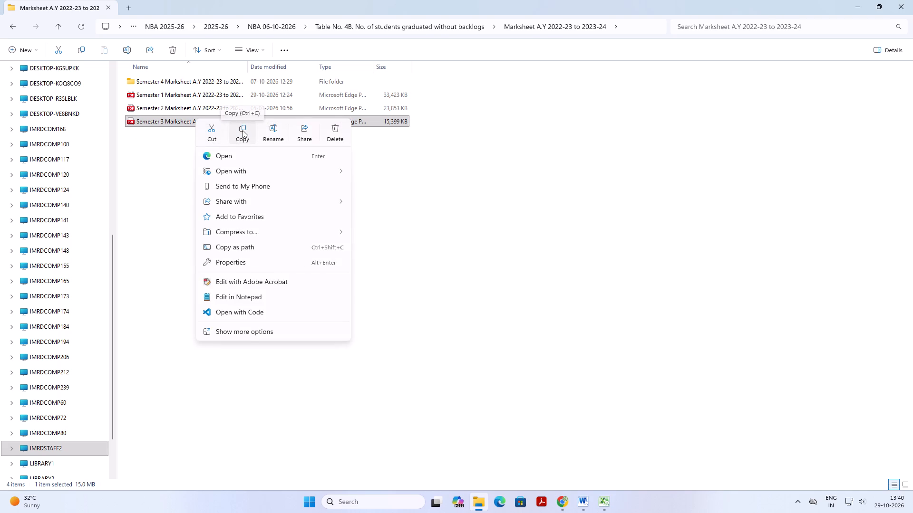
{"action": "left_click", "coordinate": [243, 130]}
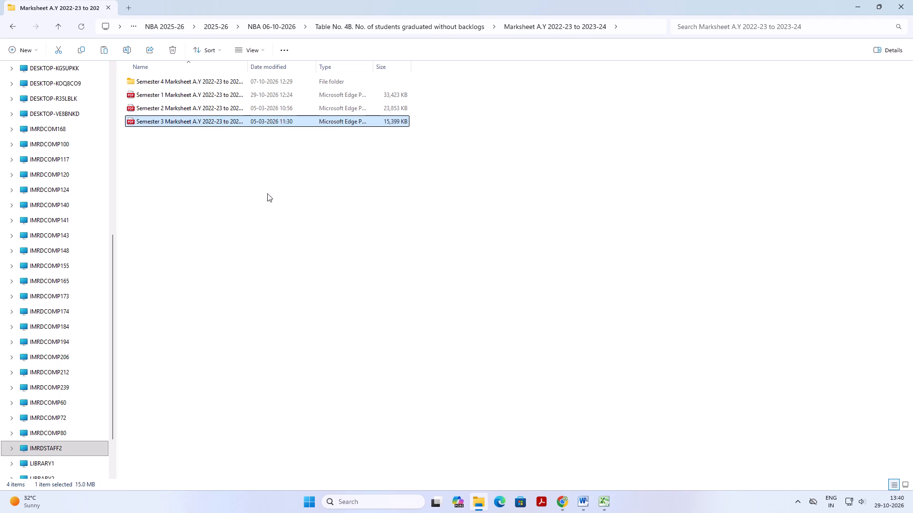
Switch to Chrome, search for "i love pdf page remover" in a new tab and open iLovePDF's Remove PDF pages tool.
{"action": "left_click", "coordinate": [562, 498]}
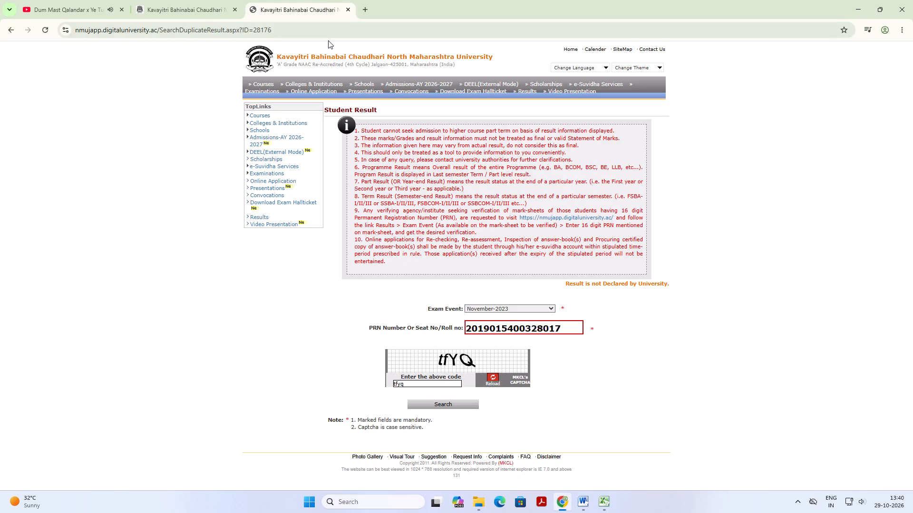
{"action": "left_click", "coordinate": [364, 10]}
{"action": "left_click", "coordinate": [415, 179]}
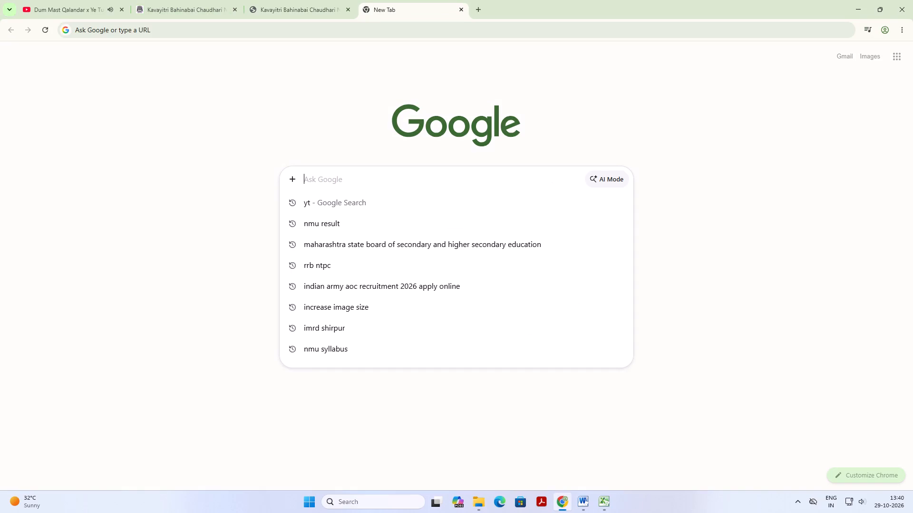
{"action": "type", "text": "i love pdf page"}
{"action": "key", "text": "Return"}
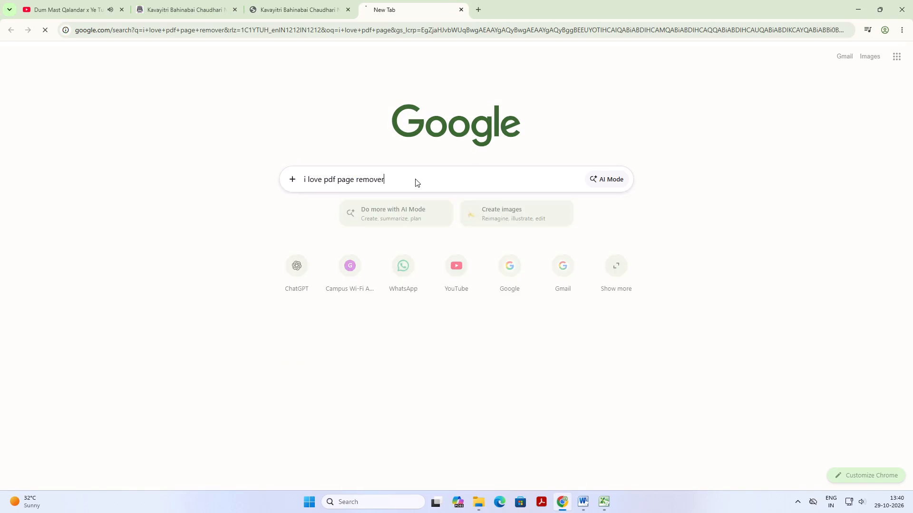
{"action": "left_click", "coordinate": [264, 150]}
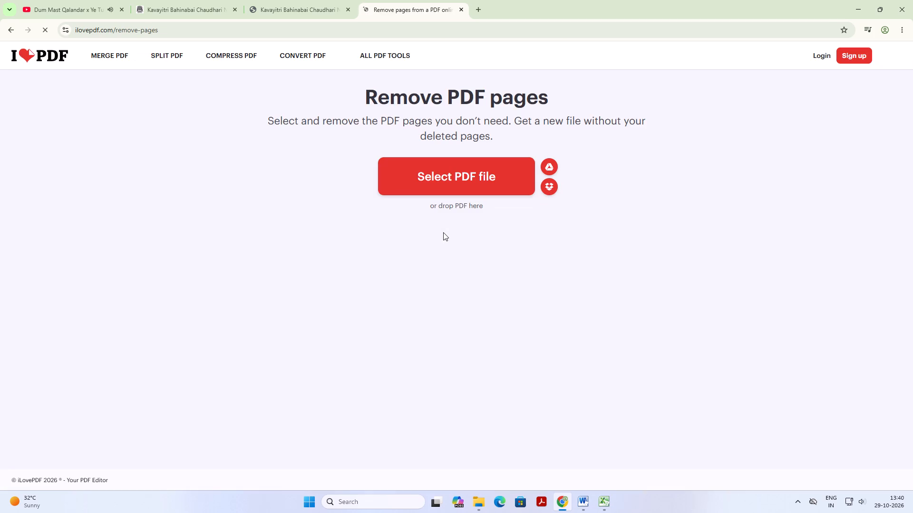
Load the copied Semester 3 Marksheet A.Y 2022-23 to 2023-24 PDF into the page remover, ready for entering pages to remove.
{"action": "left_click", "coordinate": [474, 181]}
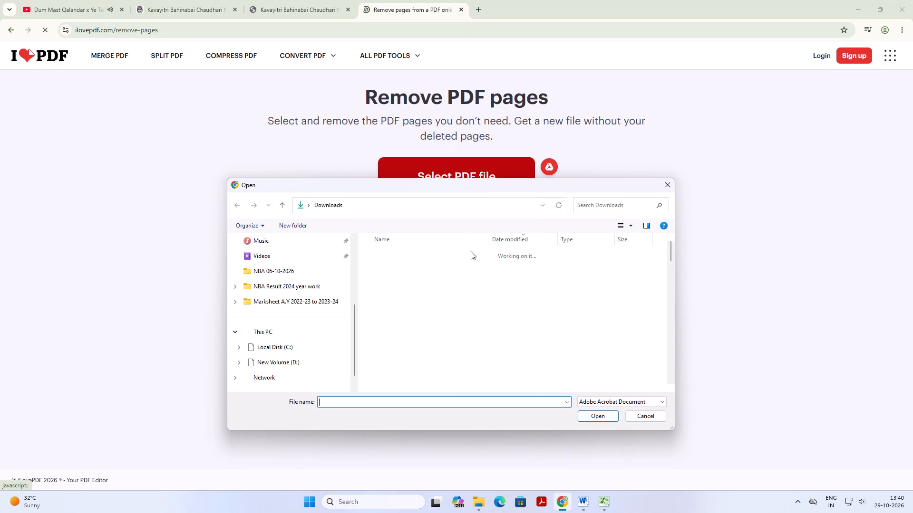
{"action": "key", "text": "ctrl+v"}
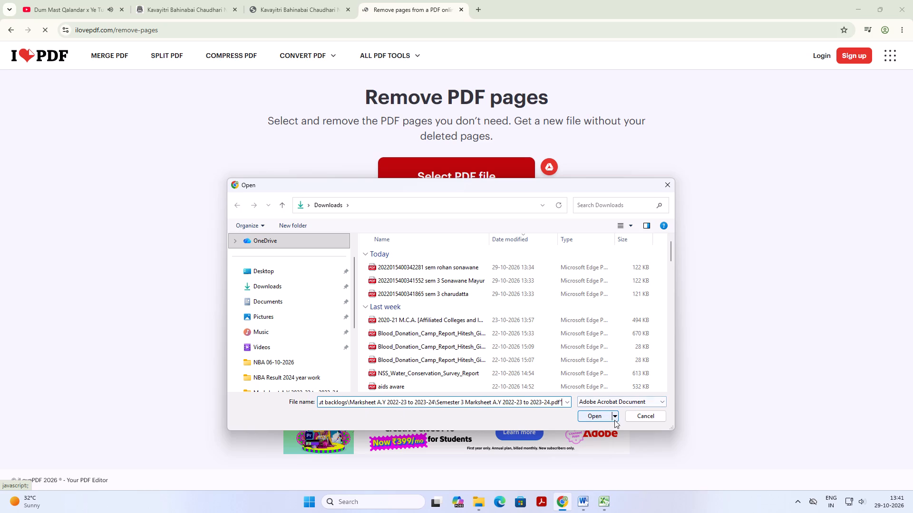
{"action": "left_click", "coordinate": [608, 419]}
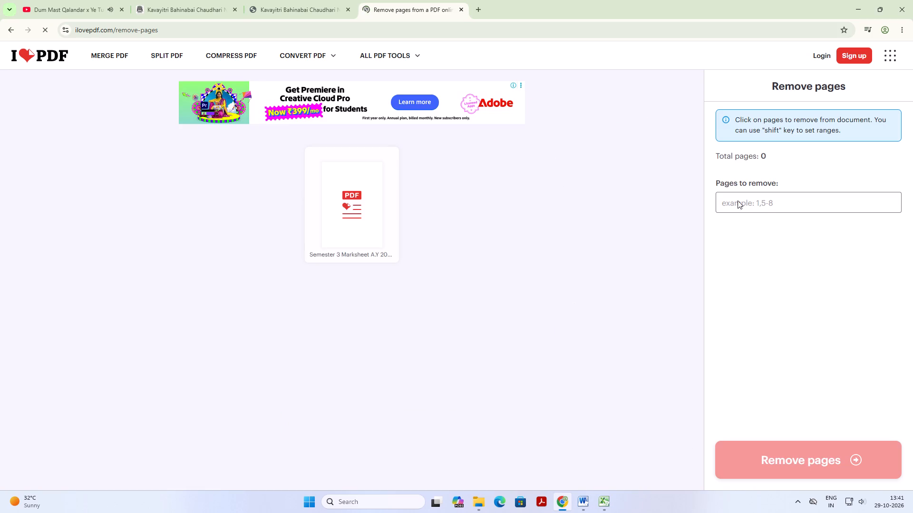
{"action": "left_click", "coordinate": [739, 200]}
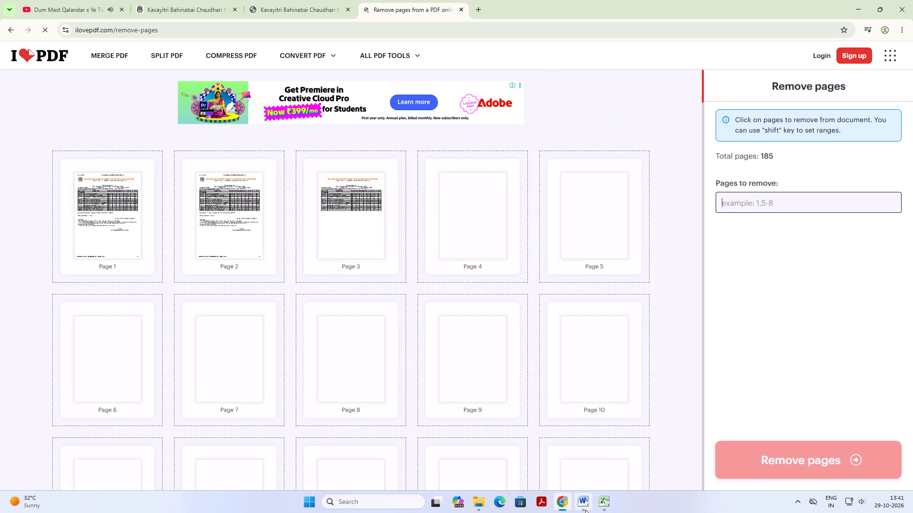
Switch to the Marksheets remaining document in Word and review the Sem 3 duplicate pages and missing students tables.
{"action": "left_click", "coordinate": [585, 510]}
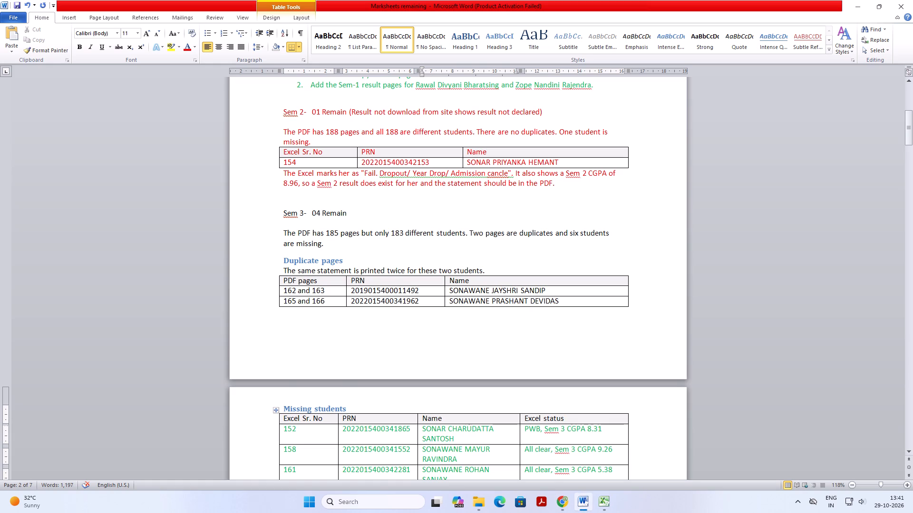
{"action": "scroll", "coordinate": [426, 321], "scroll_direction": "down", "scroll_amount": 12}
{"action": "scroll", "coordinate": [426, 321], "scroll_direction": "up", "scroll_amount": 6}
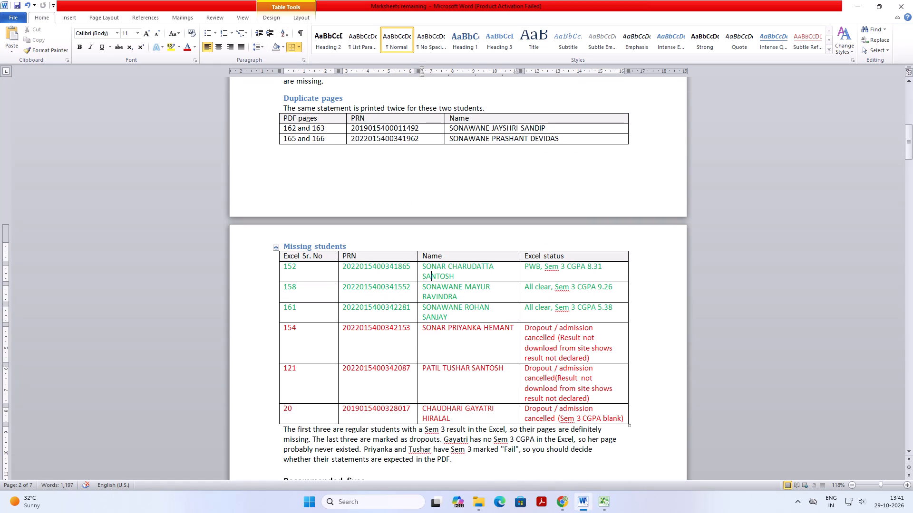
{"action": "scroll", "coordinate": [426, 321], "scroll_direction": "down", "scroll_amount": 4}
{"action": "scroll", "coordinate": [426, 321], "scroll_direction": "up", "scroll_amount": 3}
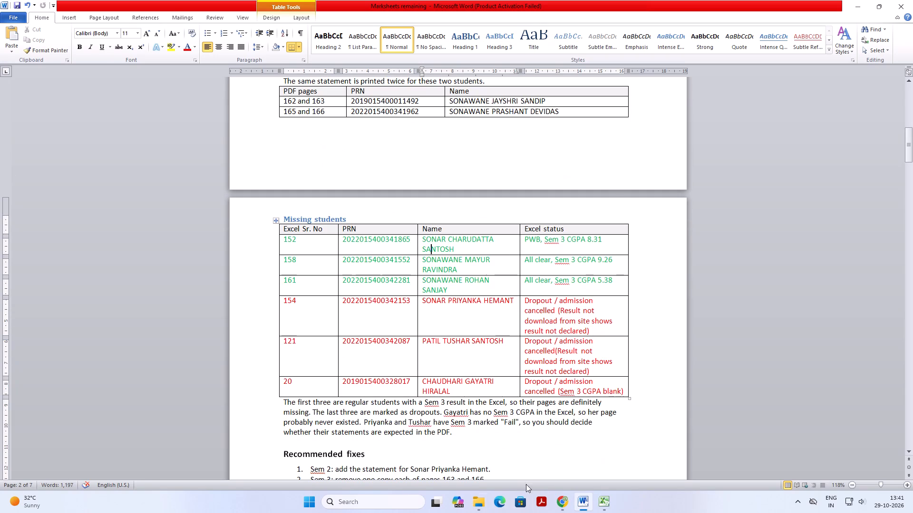
Open the Semester 3 Marksheet PDF from File Explorer, go to page 162 and compare it with the following page.
{"action": "left_click", "coordinate": [494, 455]}
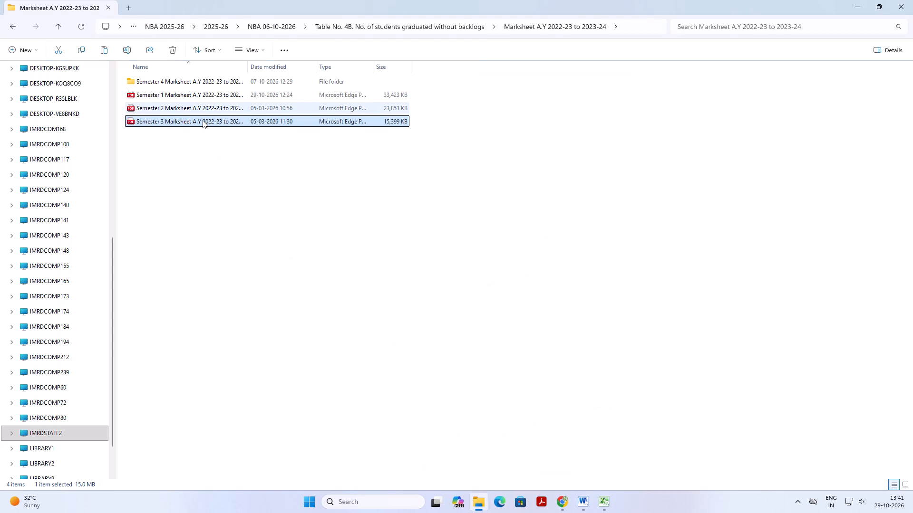
{"action": "double_click", "coordinate": [203, 120]}
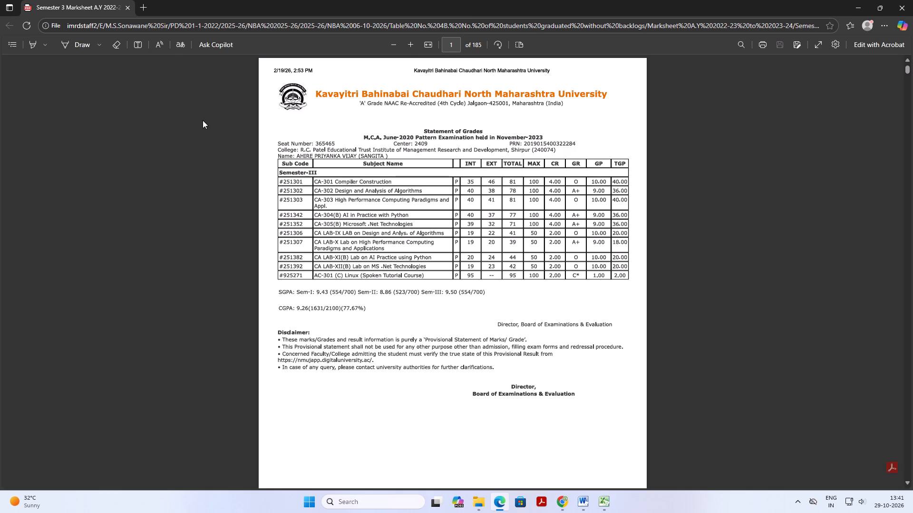
{"action": "left_click", "coordinate": [450, 41]}
{"action": "type", "text": "162"}
{"action": "key", "text": "Return"}
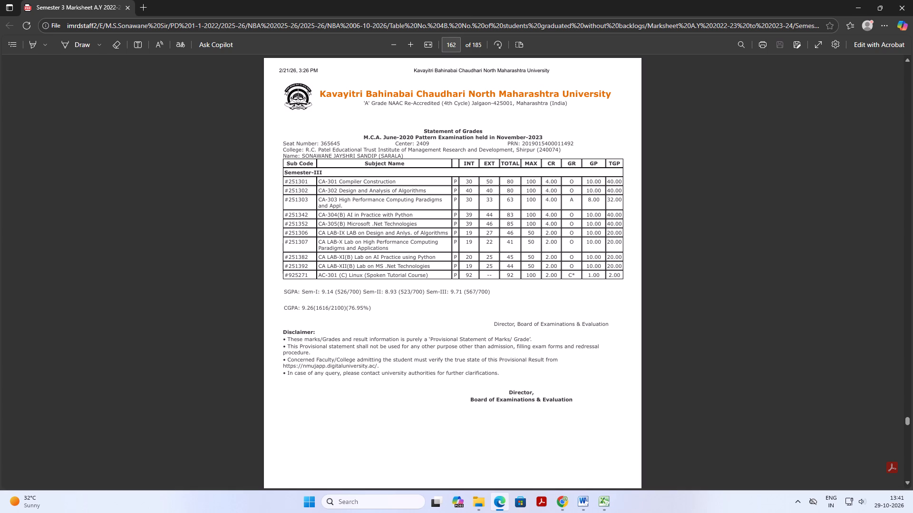
{"action": "scroll", "coordinate": [450, 169], "scroll_direction": "down", "scroll_amount": 7}
{"action": "scroll", "coordinate": [454, 177], "scroll_direction": "up", "scroll_amount": 3}
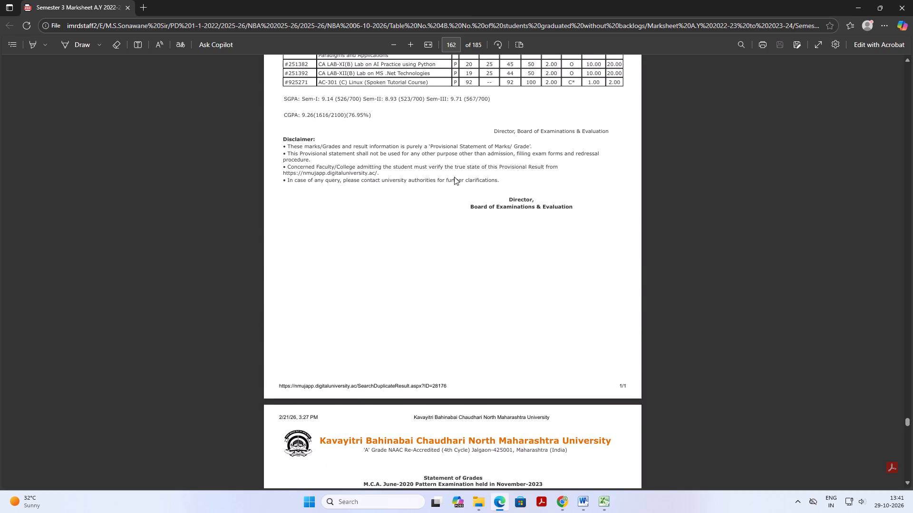
{"action": "scroll", "coordinate": [454, 177], "scroll_direction": "up", "scroll_amount": 4}
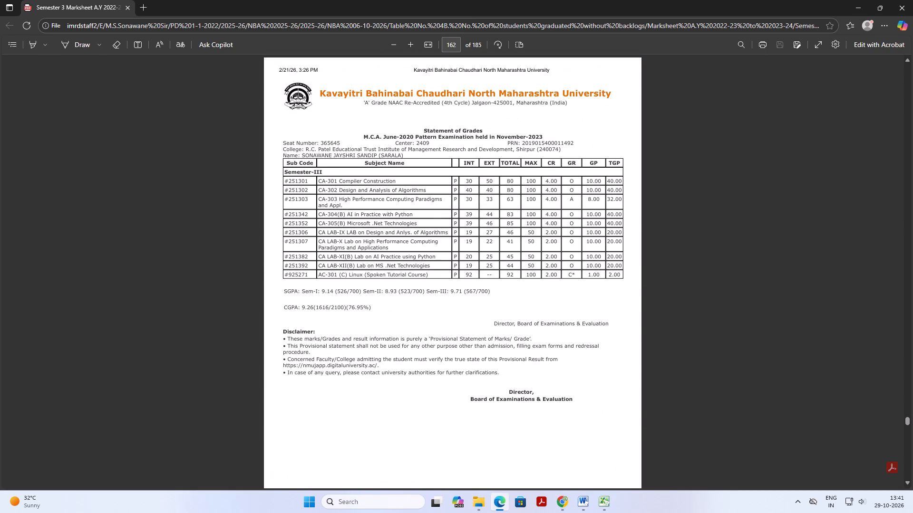
Go to page 165 of the Semester 3 PDF and compare its statement with the one on page 166.
{"action": "left_click", "coordinate": [454, 48]}
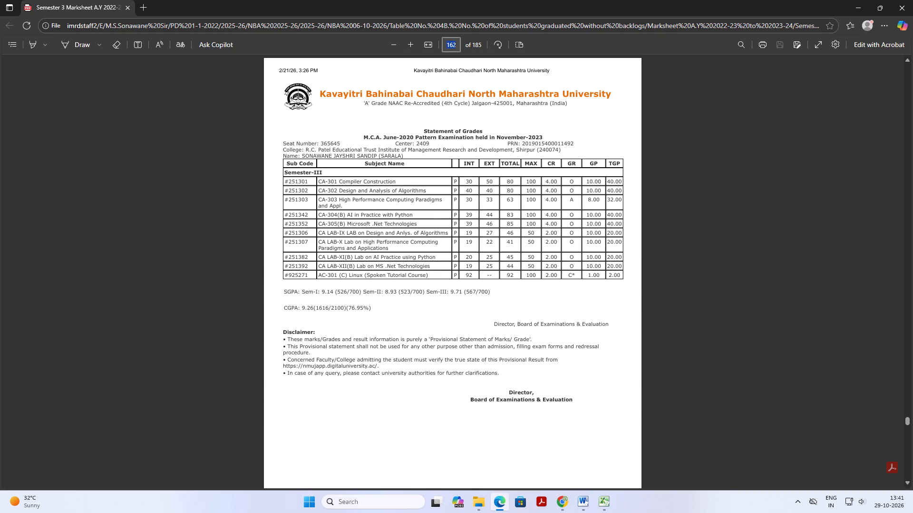
{"action": "type", "text": "165"}
{"action": "key", "text": "Return"}
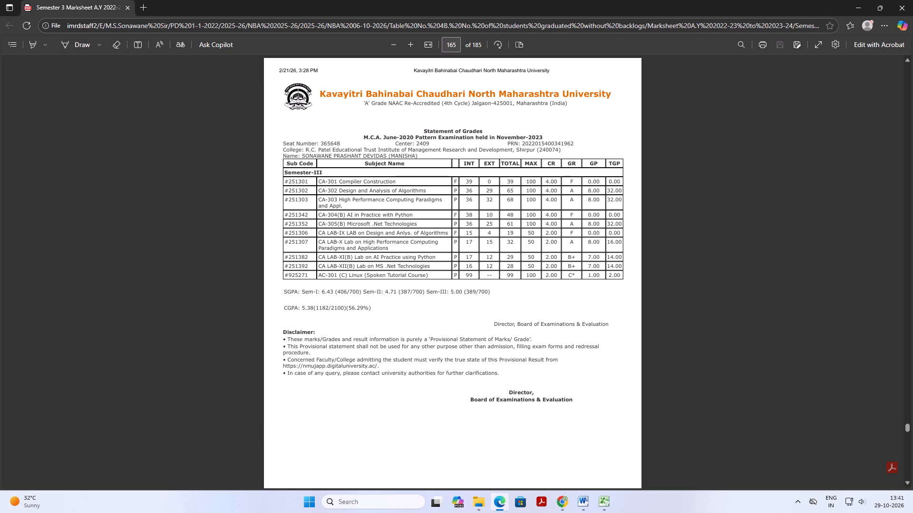
{"action": "scroll", "coordinate": [483, 243], "scroll_direction": "down", "scroll_amount": 9}
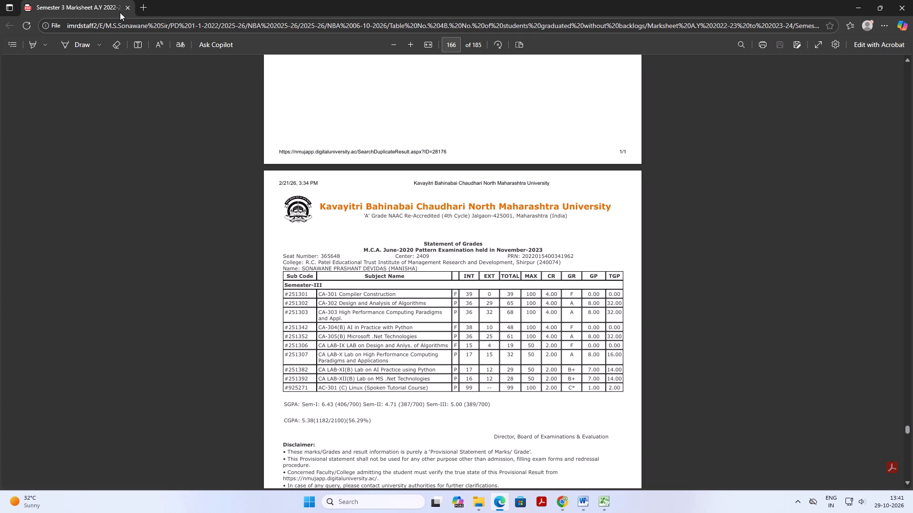
Finish comparing pages 165 and 166, close the Semester 3 PDF, and review the Sem 3 recommended fixes in the Marksheets remaining Word document.
{"action": "scroll", "coordinate": [491, 377], "scroll_direction": "up", "scroll_amount": 10}
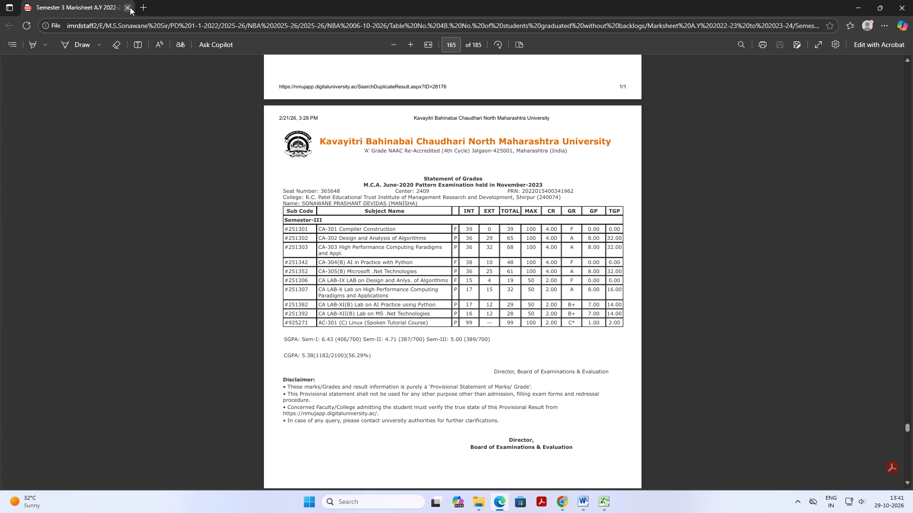
{"action": "left_click", "coordinate": [130, 7]}
{"action": "left_click", "coordinate": [395, 275]}
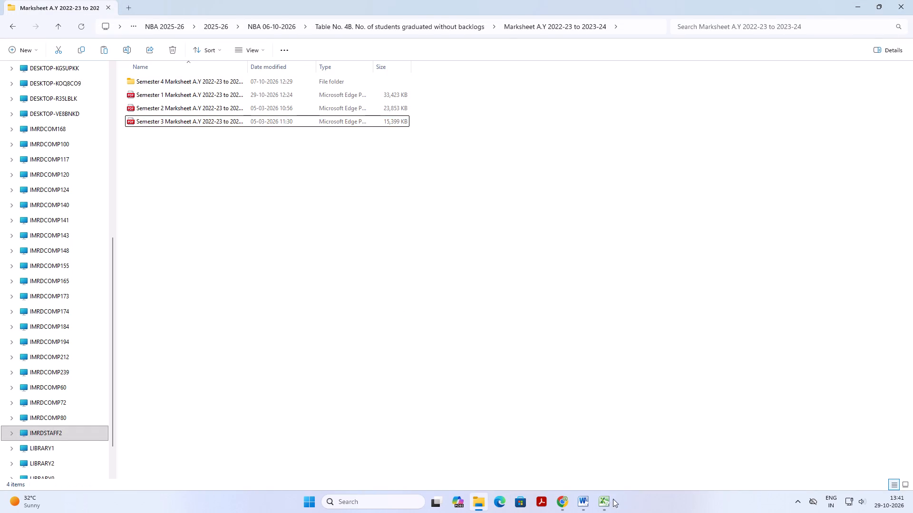
{"action": "left_click", "coordinate": [581, 464]}
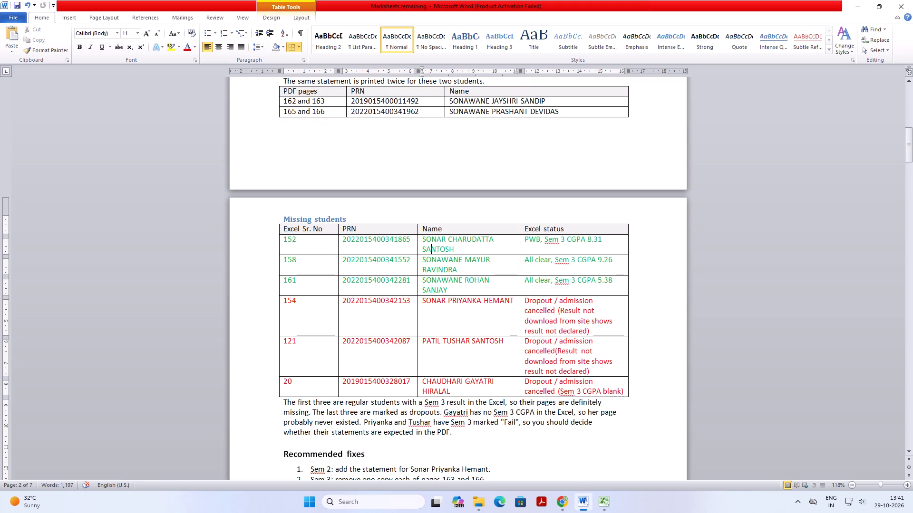
{"action": "scroll", "coordinate": [558, 386], "scroll_direction": "down", "scroll_amount": 3}
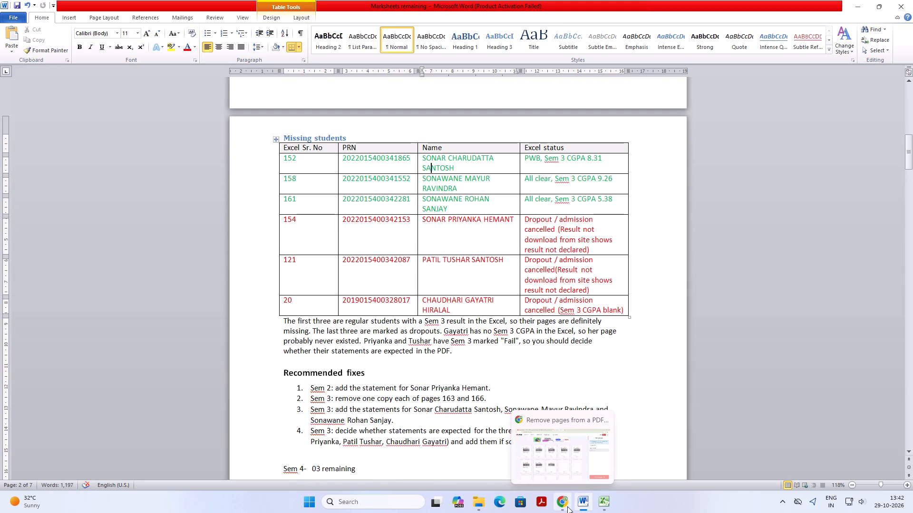
{"action": "left_click", "coordinate": [567, 456]}
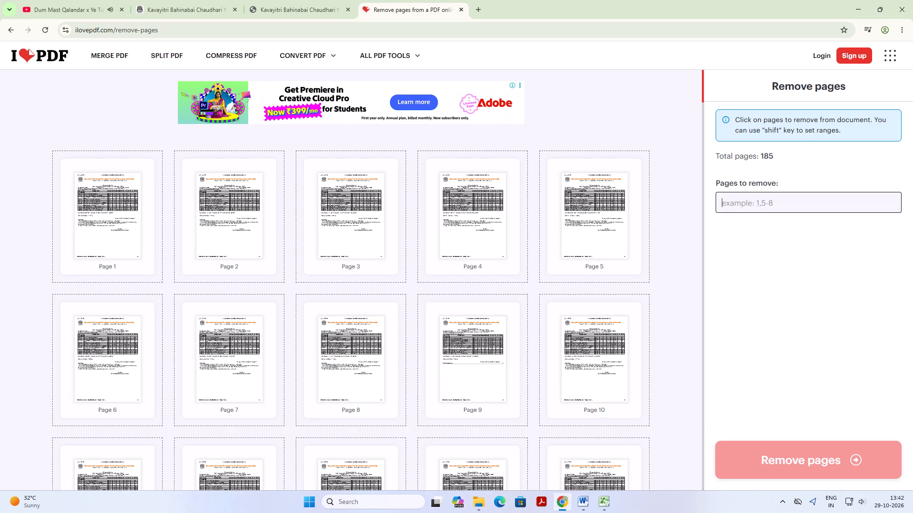
{"action": "type", "text": "163"}
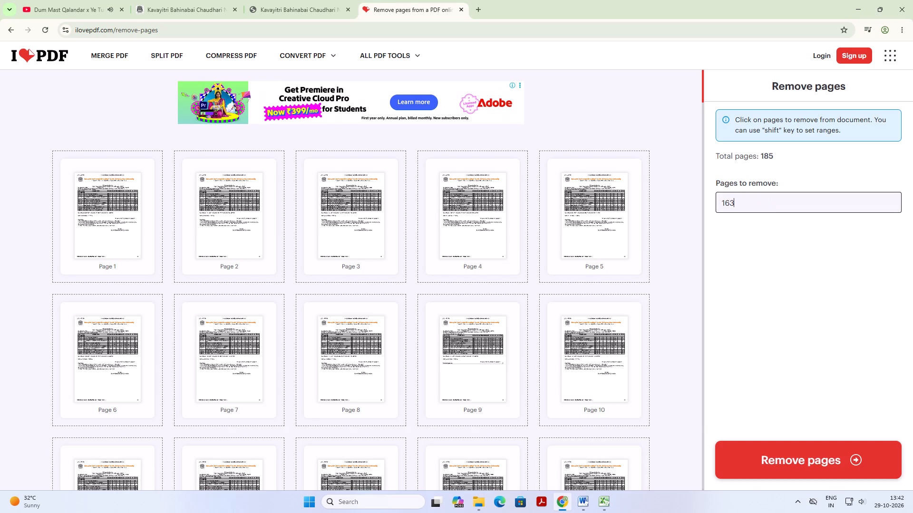
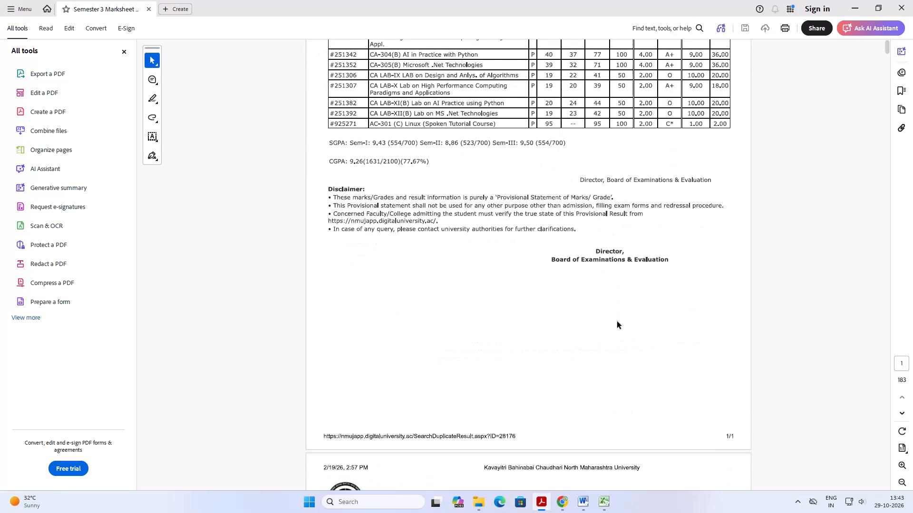
Search the Semester 3 PDF for 165 and look through the grade statements around the match.
{"action": "scroll", "coordinate": [617, 322], "scroll_direction": "up", "scroll_amount": 8}
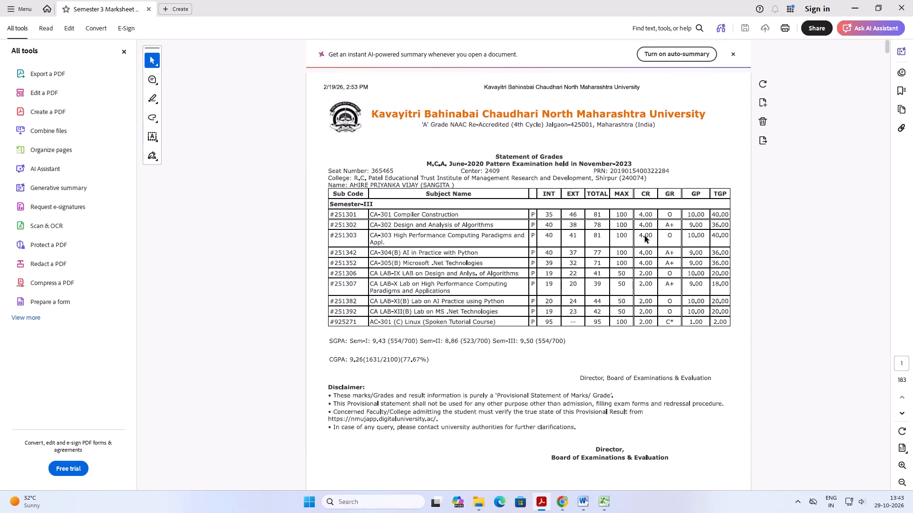
{"action": "key", "text": "ctrl+f"}
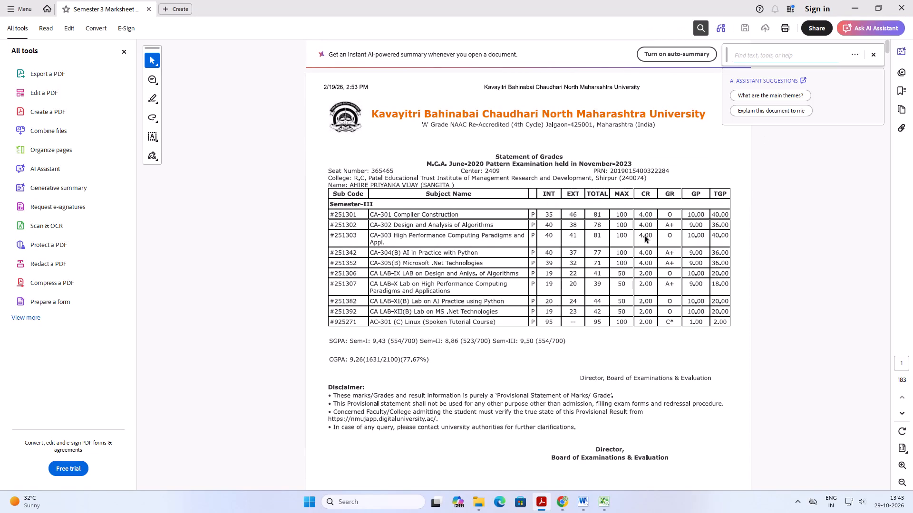
{"action": "type", "text": "165"}
{"action": "key", "text": "Return"}
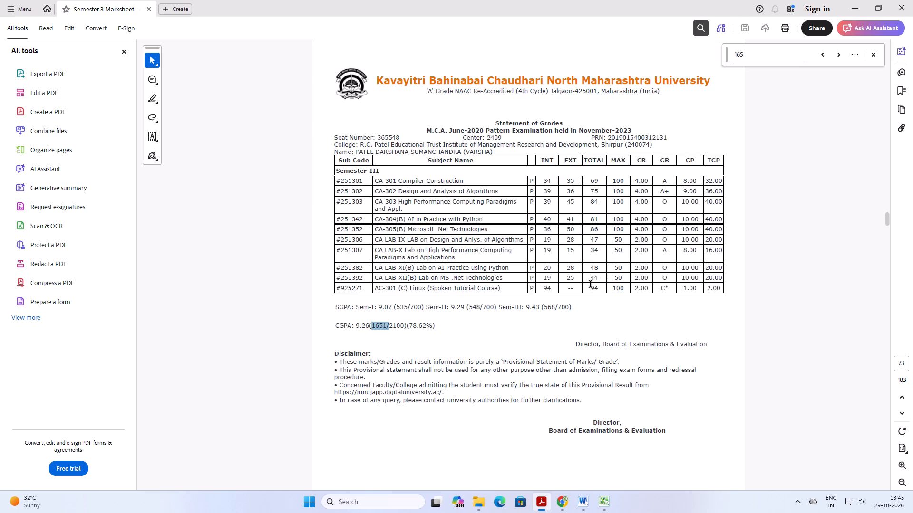
{"action": "scroll", "coordinate": [483, 311], "scroll_direction": "down", "scroll_amount": 10}
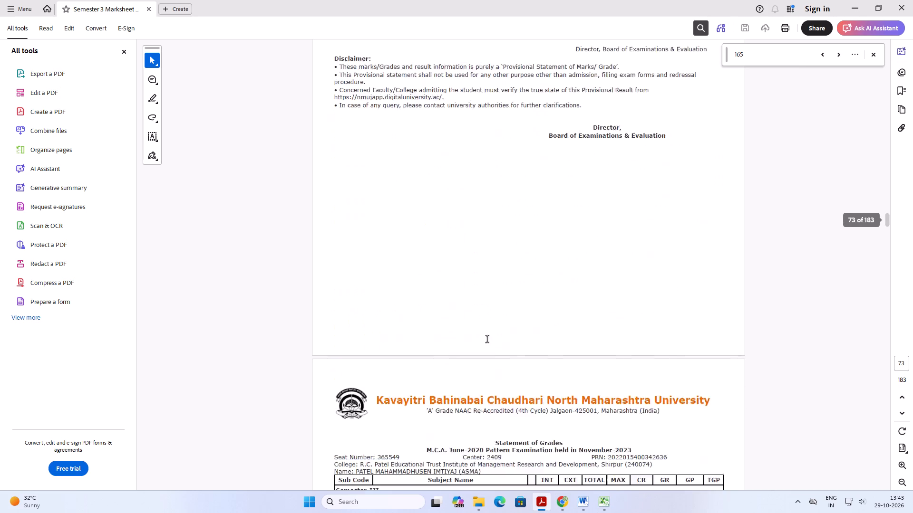
{"action": "scroll", "coordinate": [487, 340], "scroll_direction": "up", "scroll_amount": 10}
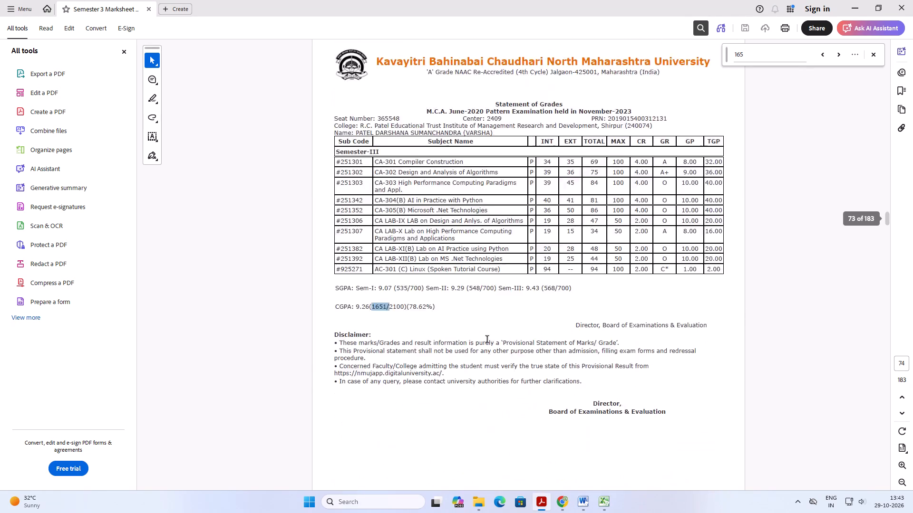
{"action": "scroll", "coordinate": [487, 340], "scroll_direction": "up", "scroll_amount": 9}
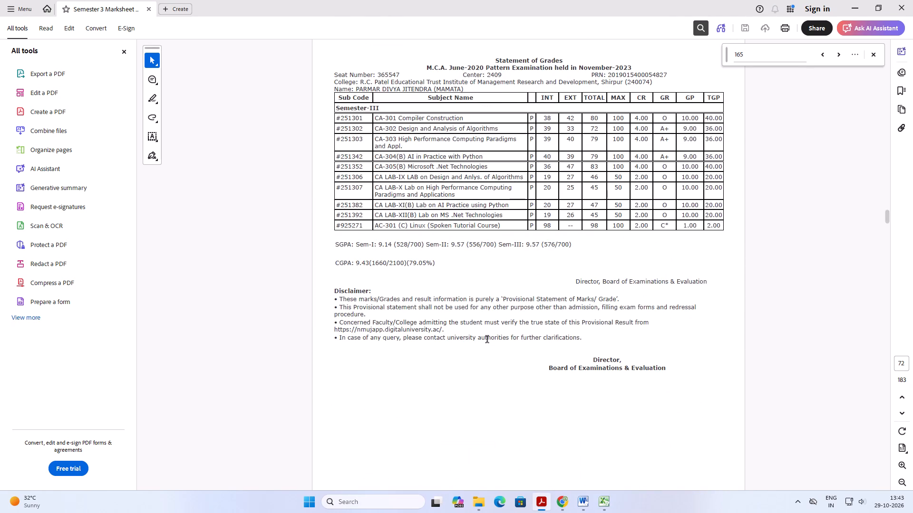
{"action": "scroll", "coordinate": [487, 340], "scroll_direction": "up", "scroll_amount": 3}
{"action": "scroll", "coordinate": [565, 365], "scroll_direction": "down", "scroll_amount": 4}
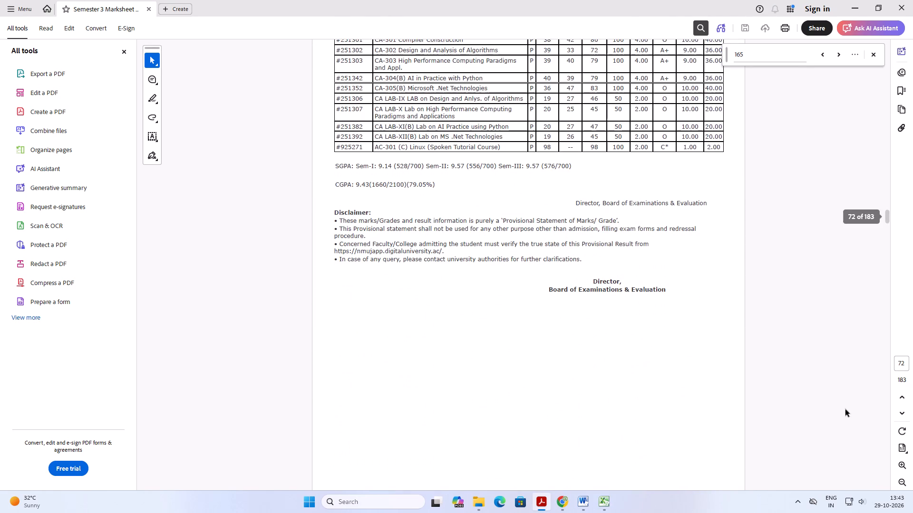
Go to page 165 of the Semester 3 PDF and check its grade statement against the one on page 164.
{"action": "left_click_drag", "start_coordinate": [887, 217], "coordinate": [890, 248]}
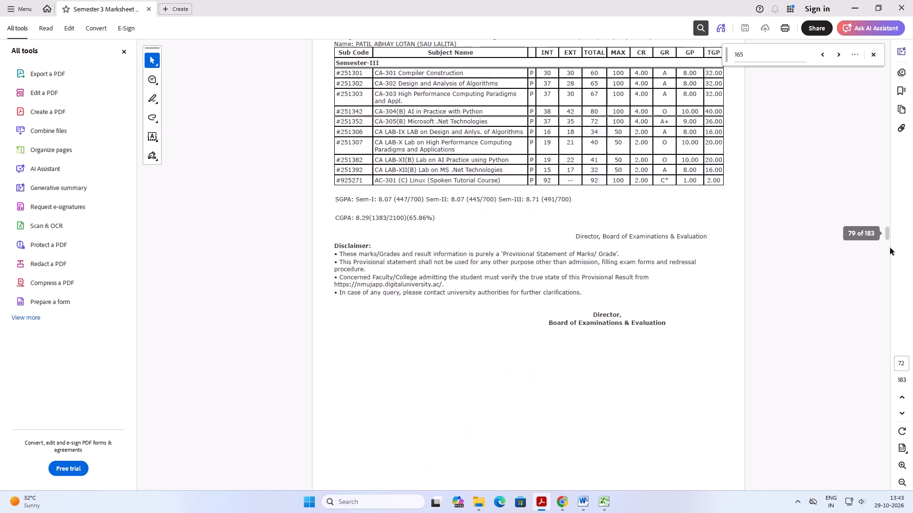
{"action": "left_click_drag", "start_coordinate": [890, 248], "coordinate": [890, 366]}
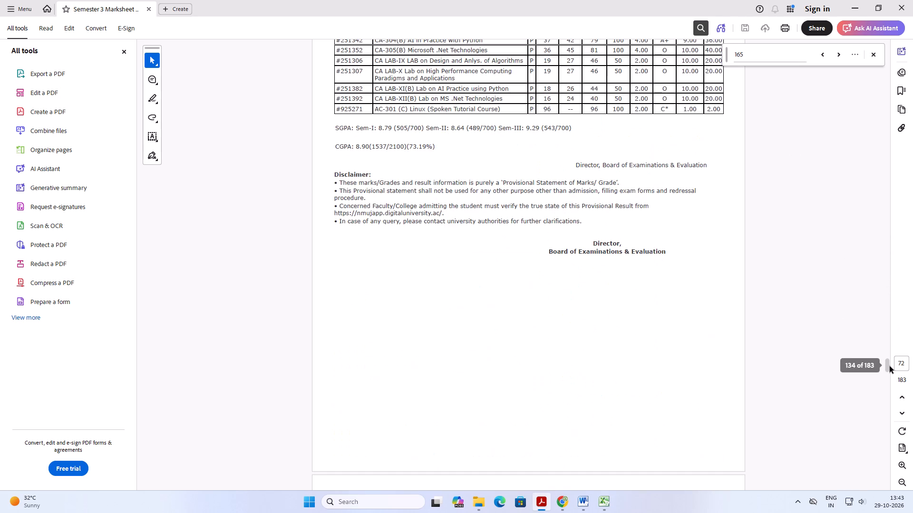
{"action": "left_click", "coordinate": [905, 363]}
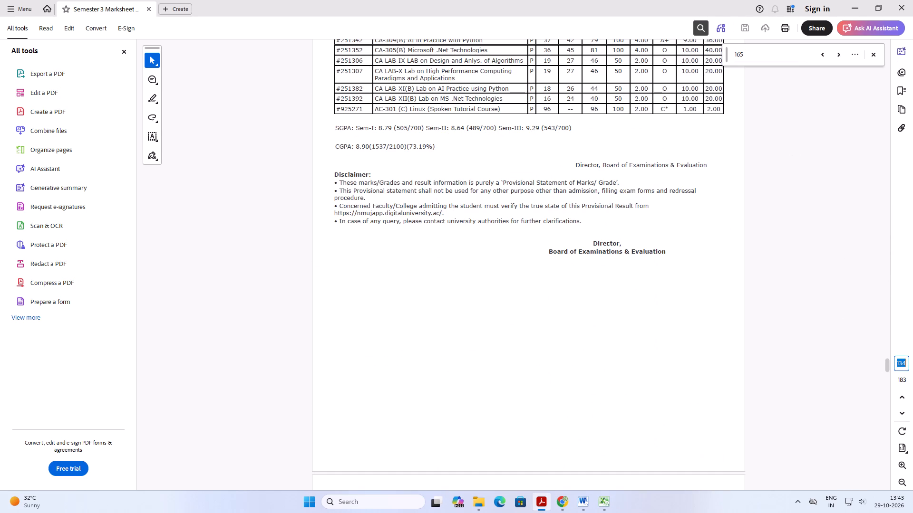
{"action": "type", "text": "165"}
{"action": "key", "text": "Return"}
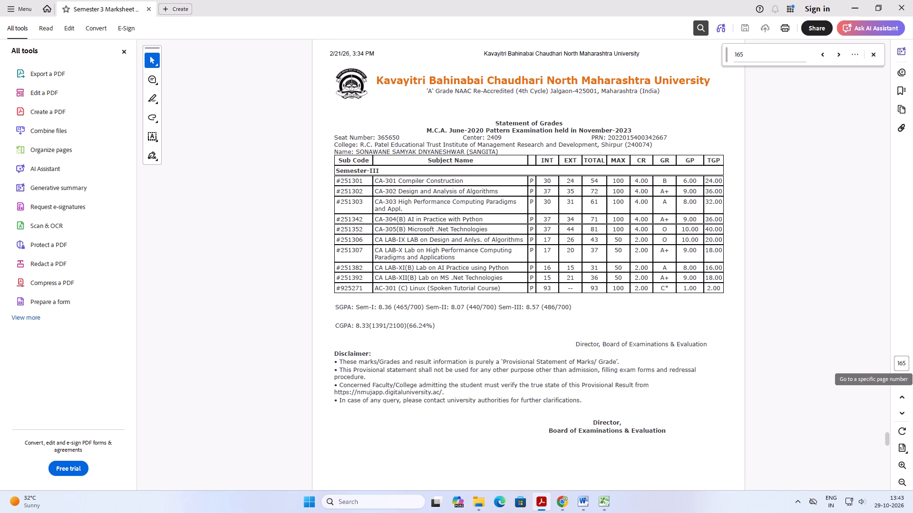
{"action": "scroll", "coordinate": [587, 276], "scroll_direction": "up", "scroll_amount": 7}
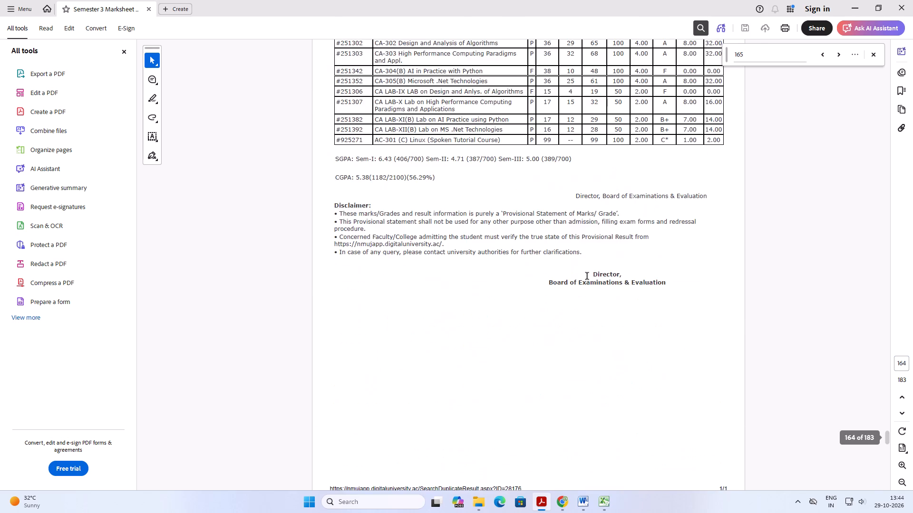
{"action": "scroll", "coordinate": [587, 276], "scroll_direction": "up", "scroll_amount": 3}
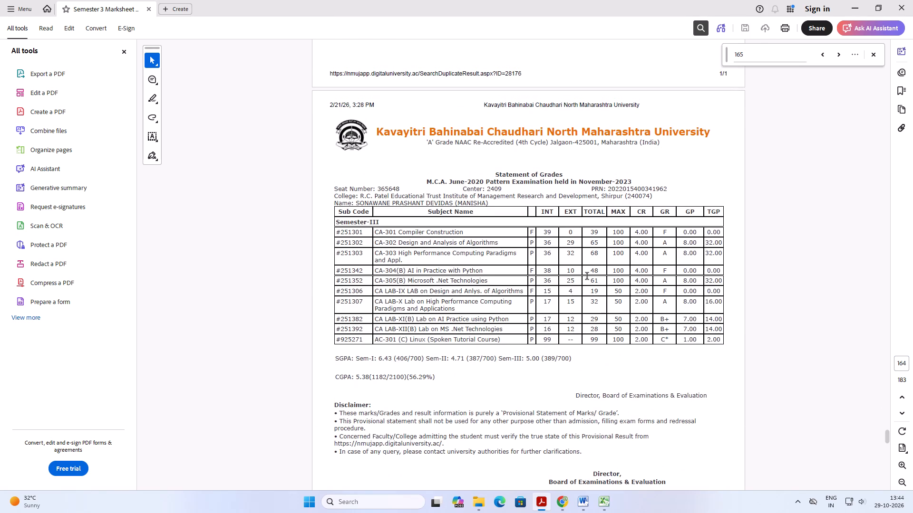
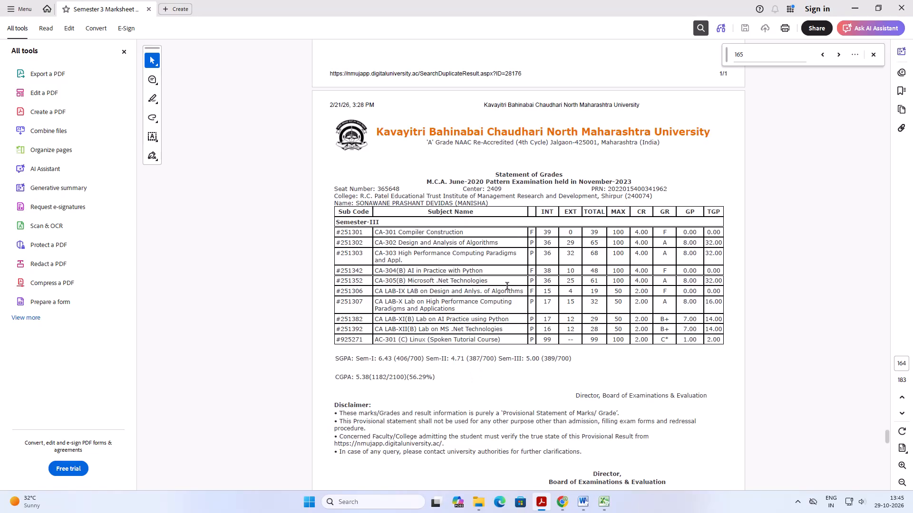
Review the Semester 3 duplicate pages table in the Marksheets remaining Word document.
{"action": "scroll", "coordinate": [507, 286], "scroll_direction": "up", "scroll_amount": 1}
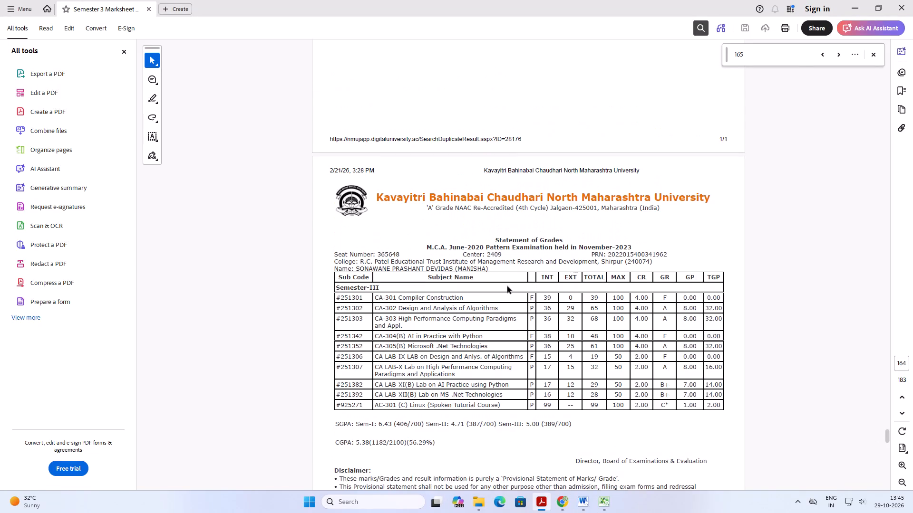
{"action": "scroll", "coordinate": [507, 286], "scroll_direction": "down", "scroll_amount": 1}
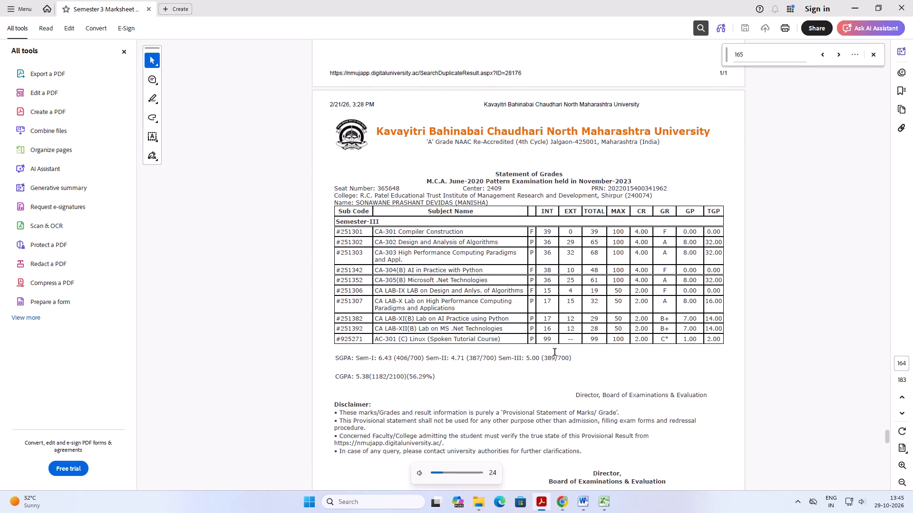
{"action": "left_click", "coordinate": [580, 509]}
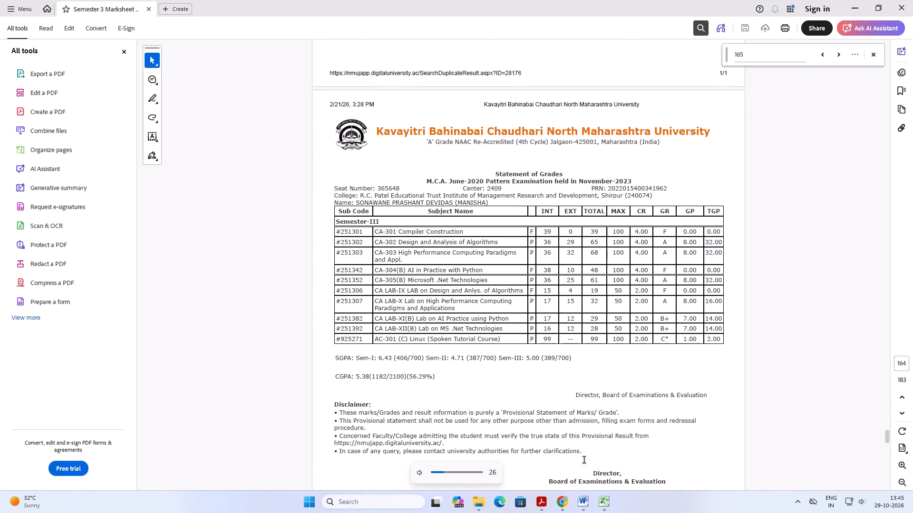
{"action": "left_click", "coordinate": [581, 510]}
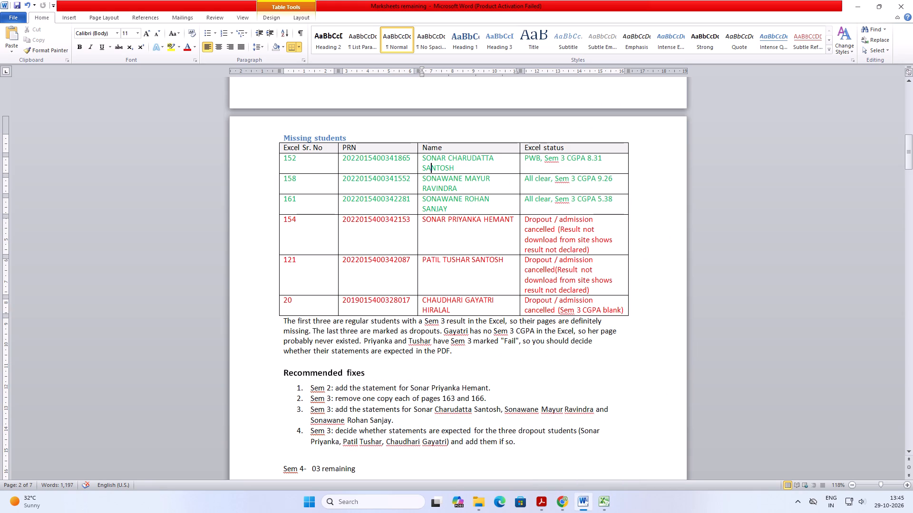
{"action": "scroll", "coordinate": [530, 372], "scroll_direction": "up", "scroll_amount": 7}
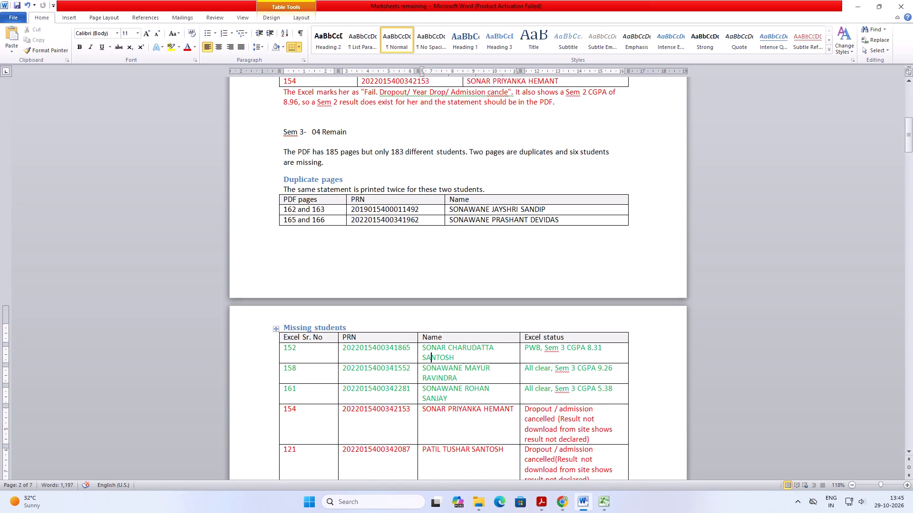
Go to page 162 of the Semester 3 PDF and check its grade statement against the duplicates list.
{"action": "left_click", "coordinate": [565, 460]}
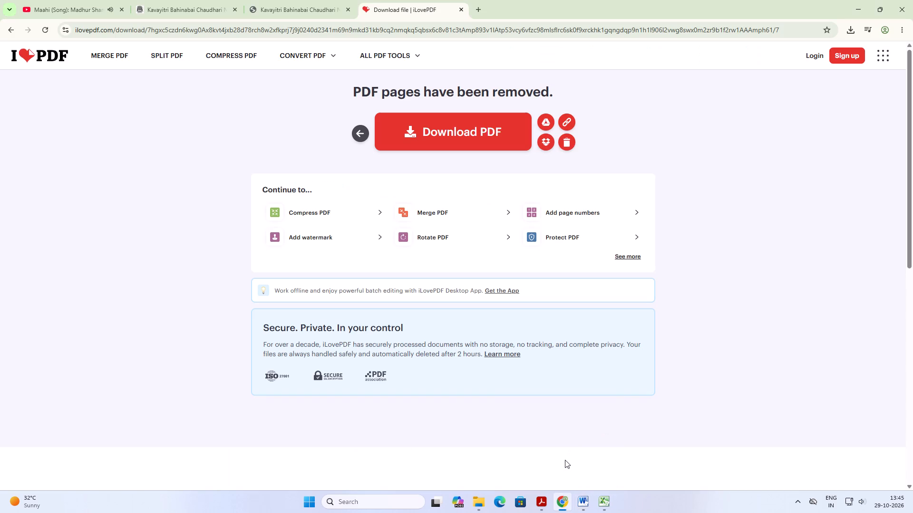
{"action": "left_click", "coordinate": [544, 503]}
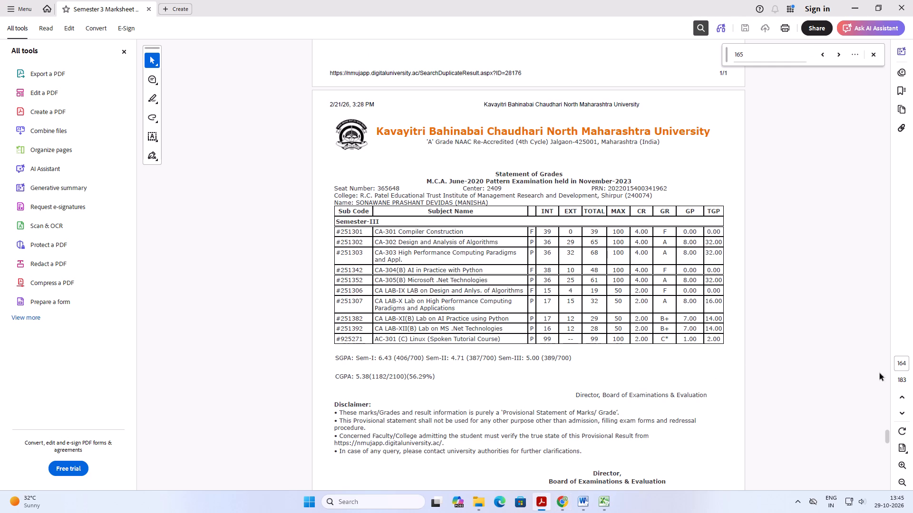
{"action": "left_click", "coordinate": [909, 368]}
{"action": "type", "text": "162"}
{"action": "key", "text": "Return"}
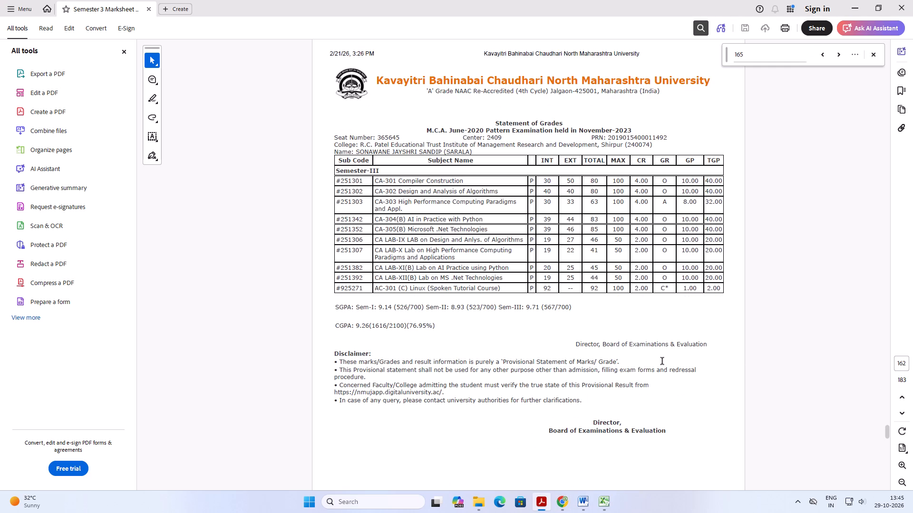
Go to page 165 of the Semester 3 PDF and compare it and page 164 with the Word duplicates list.
{"action": "left_click", "coordinate": [902, 367]}
{"action": "type", "text": "165"}
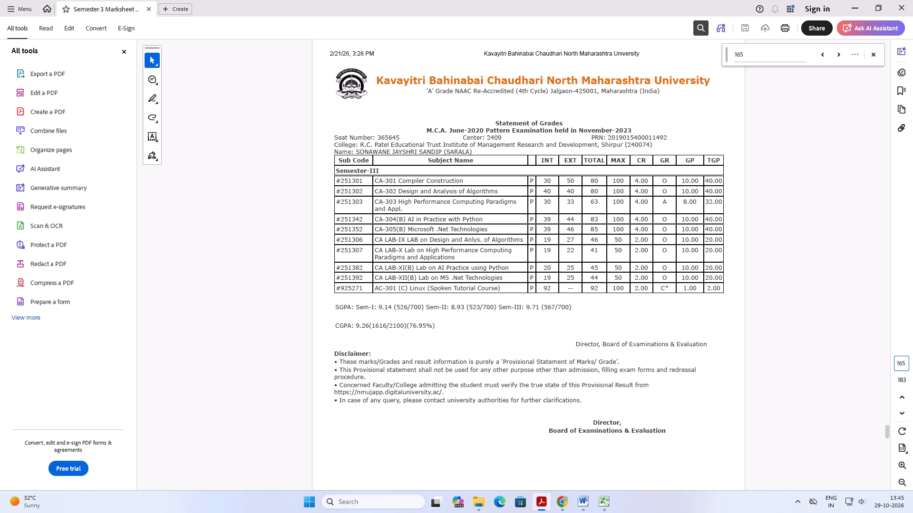
{"action": "key", "text": "Return"}
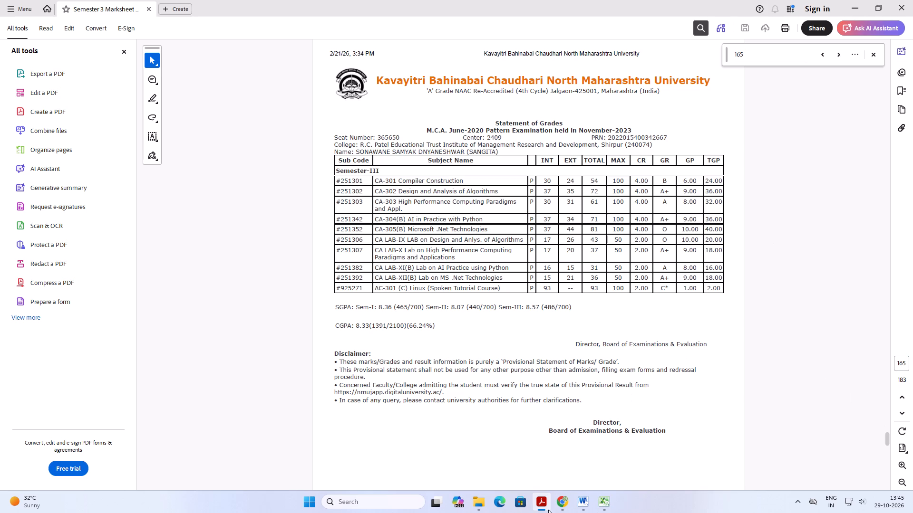
{"action": "left_click", "coordinate": [580, 444]}
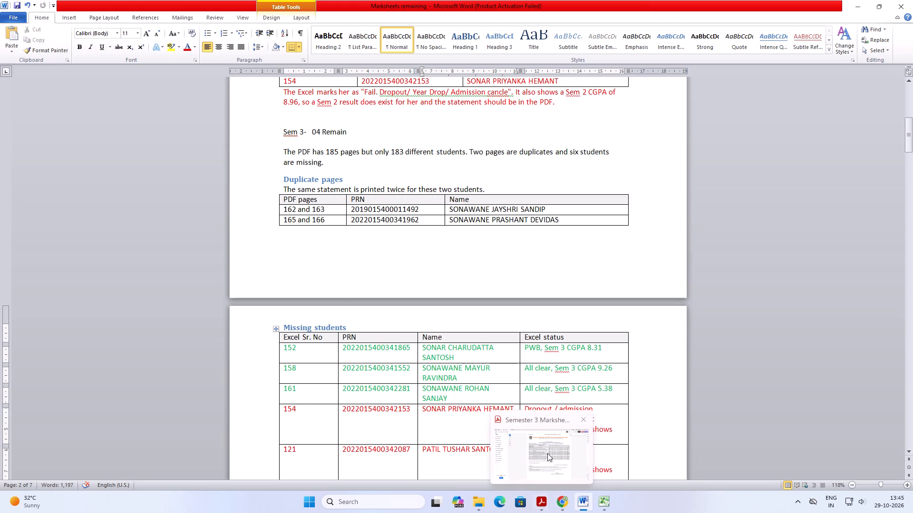
{"action": "left_click", "coordinate": [547, 453]}
{"action": "scroll", "coordinate": [660, 329], "scroll_direction": "up", "scroll_amount": 10}
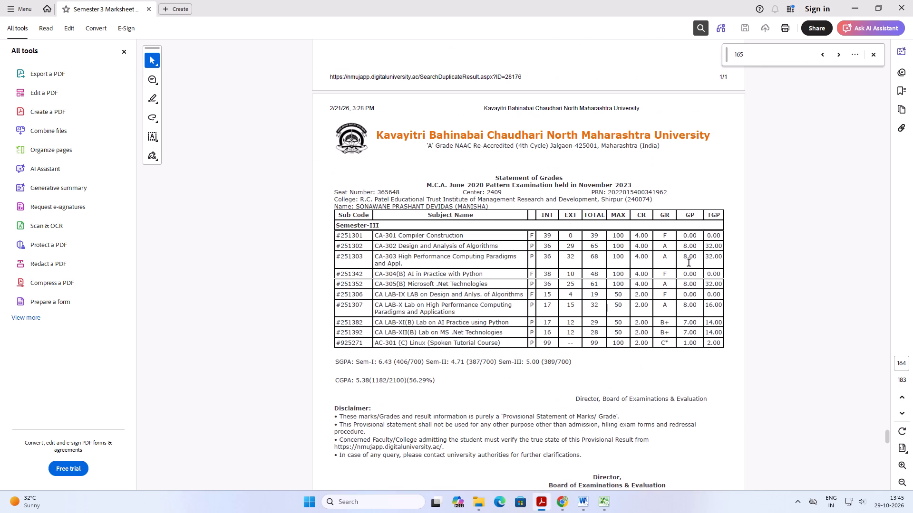
{"action": "scroll", "coordinate": [709, 218], "scroll_direction": "down", "scroll_amount": 2}
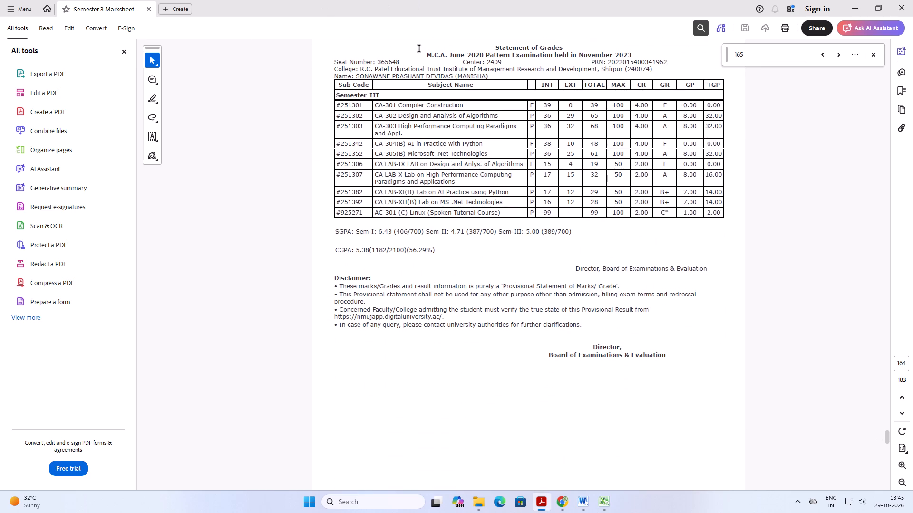
In a new Chrome tab, search for "i love merge pdf" and open iLovePDF's Merge PDF tool.
{"action": "left_click", "coordinate": [564, 504]}
{"action": "left_click", "coordinate": [311, 0]}
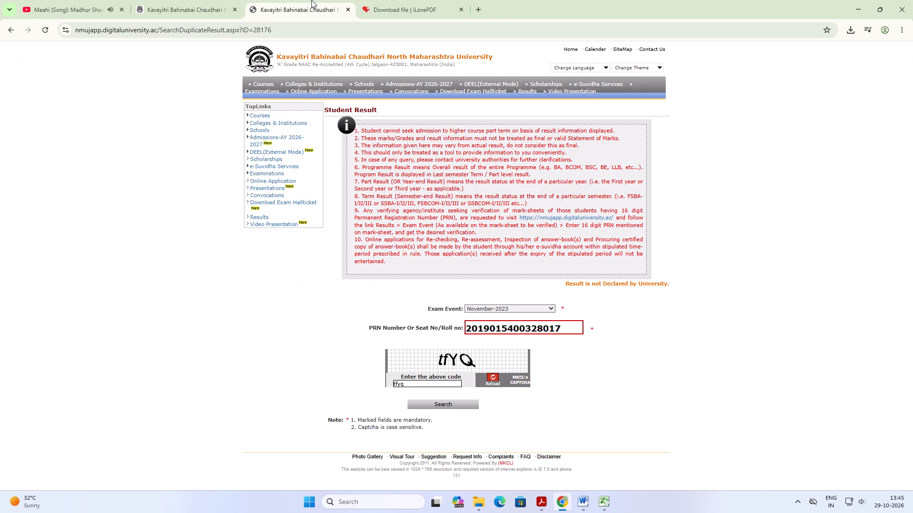
{"action": "left_click", "coordinate": [396, 0]}
{"action": "left_click", "coordinate": [477, 0]}
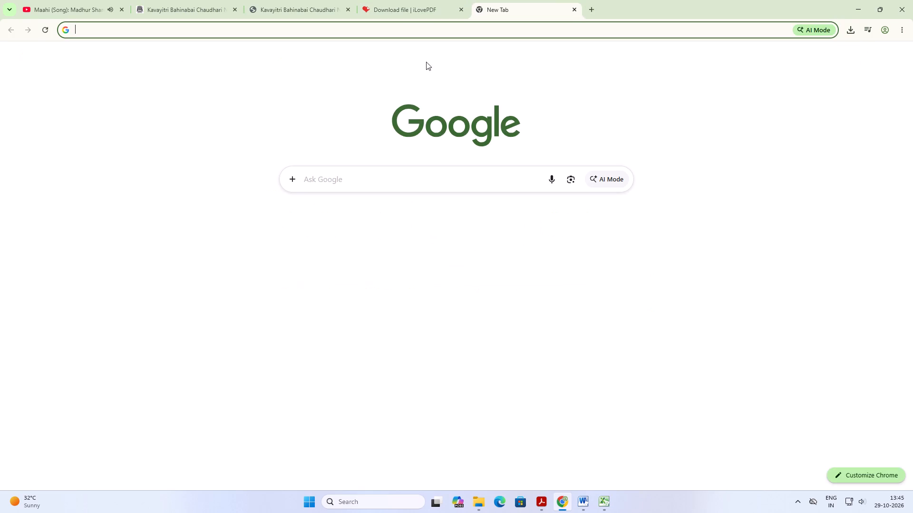
{"action": "left_click", "coordinate": [424, 174]}
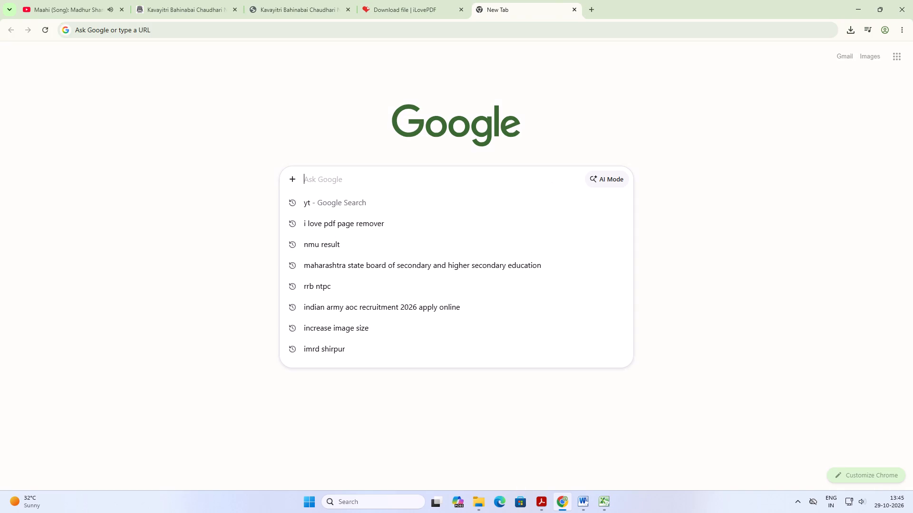
{"action": "left_click", "coordinate": [849, 33]}
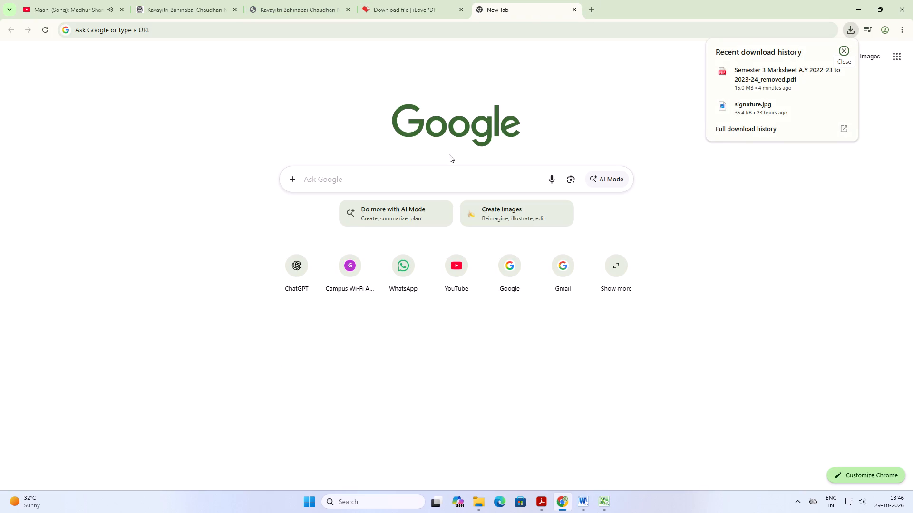
{"action": "left_click", "coordinate": [487, 173]}
{"action": "type", "text": "i love mer"}
{"action": "key", "text": "Return"}
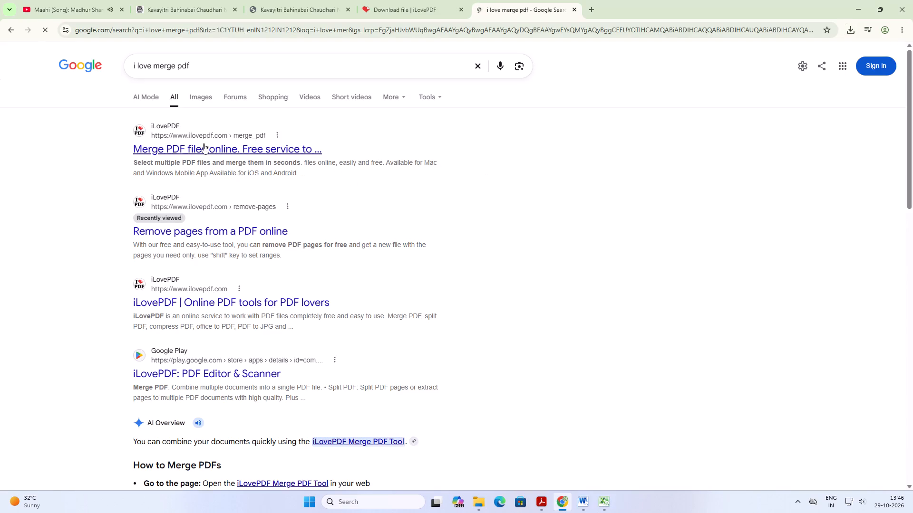
{"action": "left_click", "coordinate": [204, 143]}
Load the file Semester 3 Marksheet A.Y 2022-23 to 2023-24_removed from Downloads into the merge tool.
{"action": "left_click", "coordinate": [470, 161]}
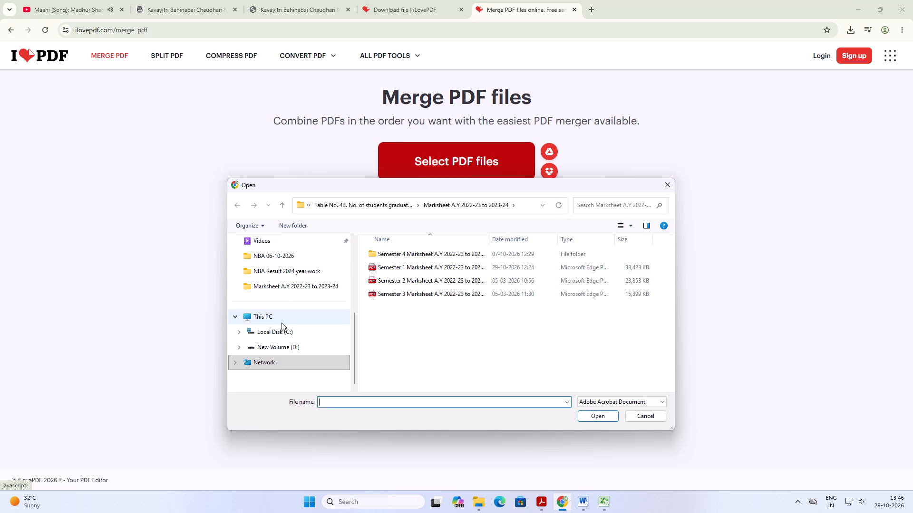
{"action": "scroll", "coordinate": [295, 269], "scroll_direction": "up", "scroll_amount": 3}
{"action": "scroll", "coordinate": [295, 269], "scroll_direction": "down", "scroll_amount": 1}
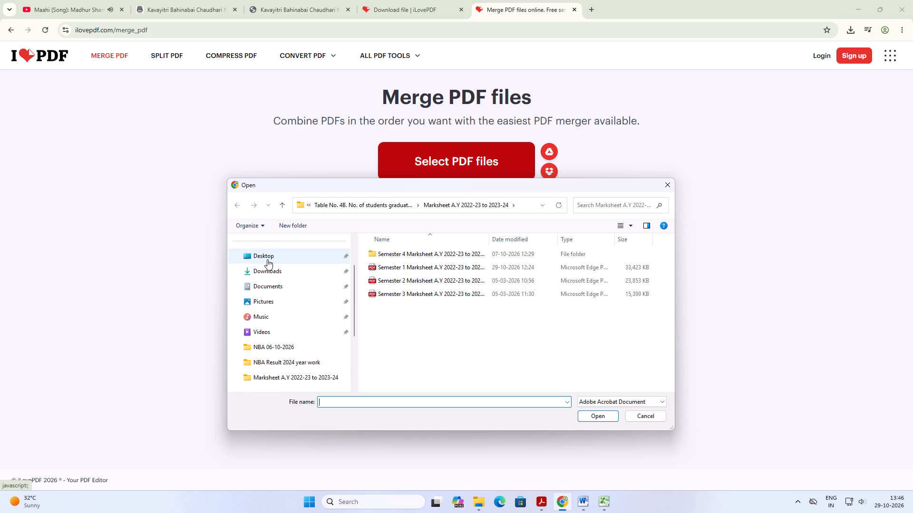
{"action": "left_click", "coordinate": [280, 271]}
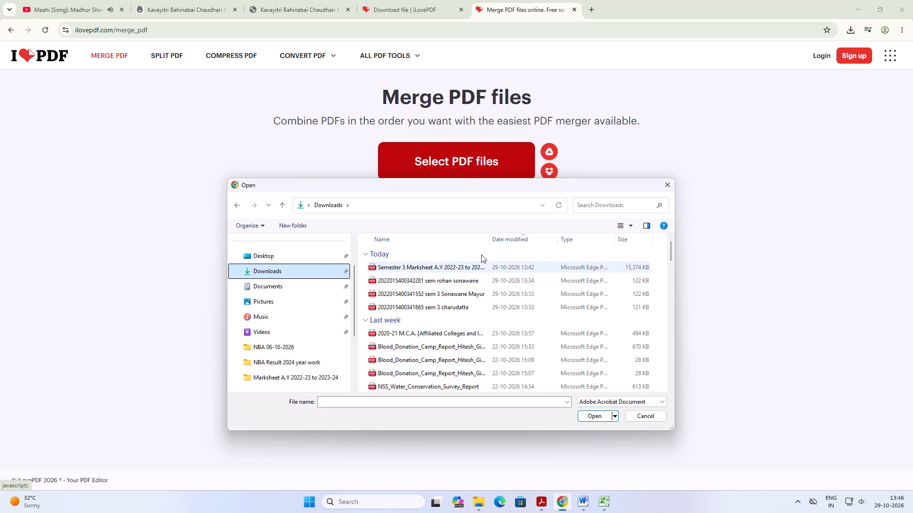
{"action": "left_click_drag", "start_coordinate": [491, 245], "coordinate": [597, 249]}
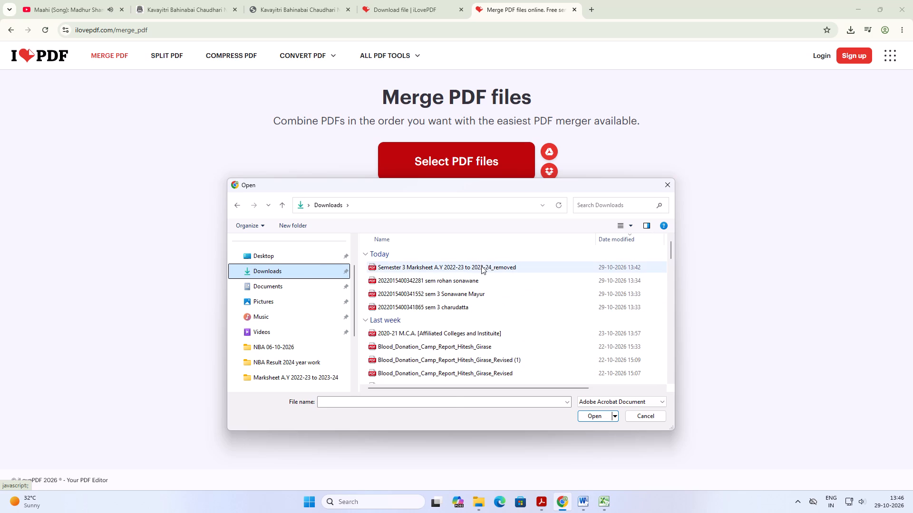
{"action": "left_click", "coordinate": [481, 266]}
{"action": "left_click", "coordinate": [583, 417]}
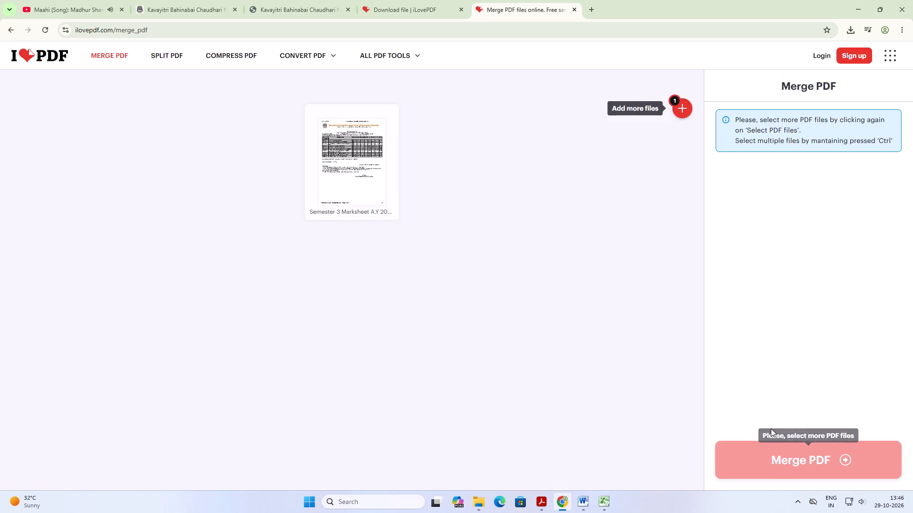
{"action": "left_click", "coordinate": [680, 111]}
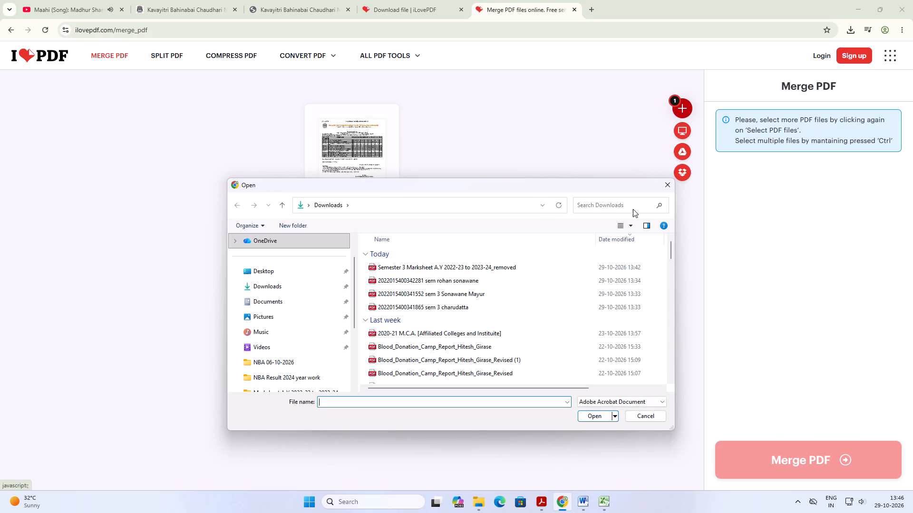
{"action": "left_click", "coordinate": [668, 185]}
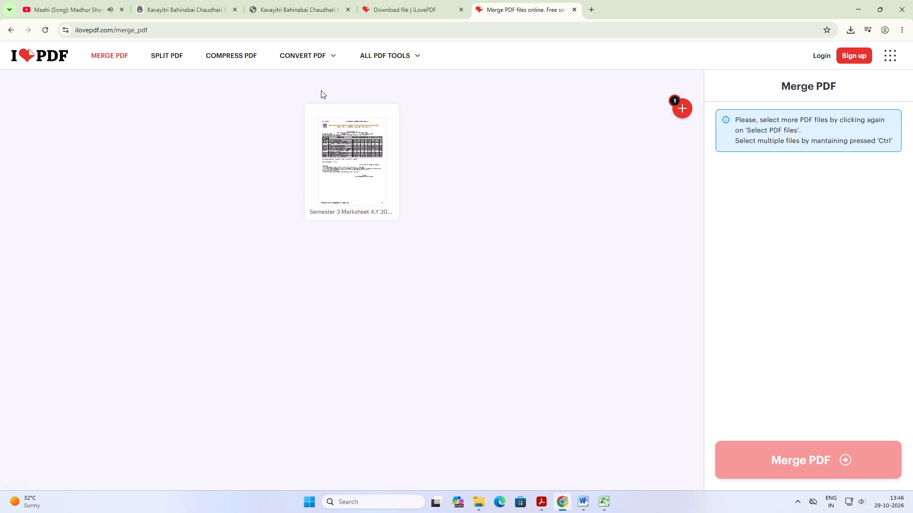
Open common_students_all_sems 1 from the RBB folder's Result Analysis 2024 Batch on imrdstaff2 drive E and look through its student list and remarks.
{"action": "key", "text": "super+r"}
{"action": "key", "text": "Return"}
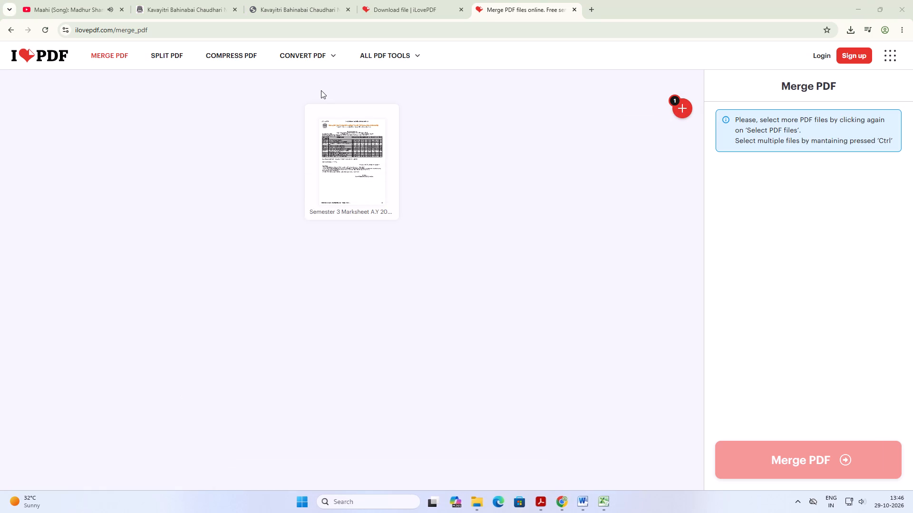
{"action": "key", "text": "Right"}
{"action": "key", "text": "Left"}
{"action": "key", "text": "Return"}
{"action": "type", "text": "rbb"}
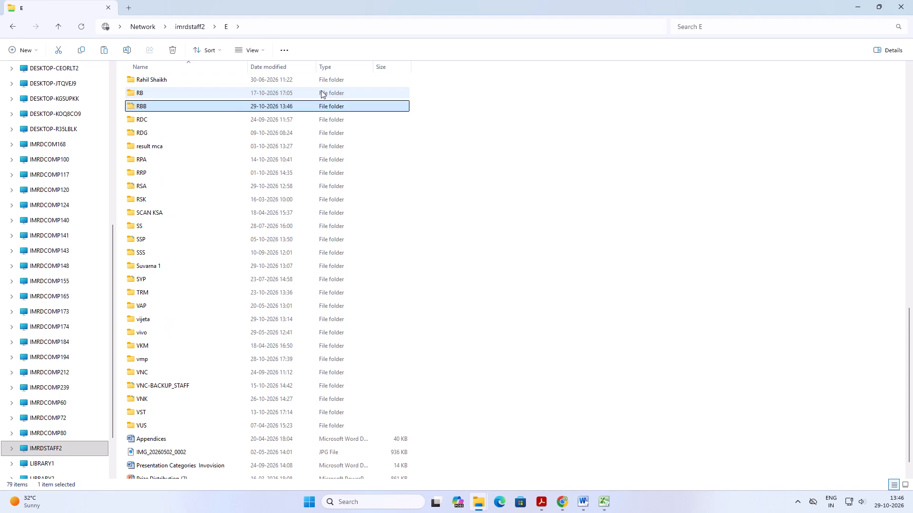
{"action": "key", "text": "Return"}
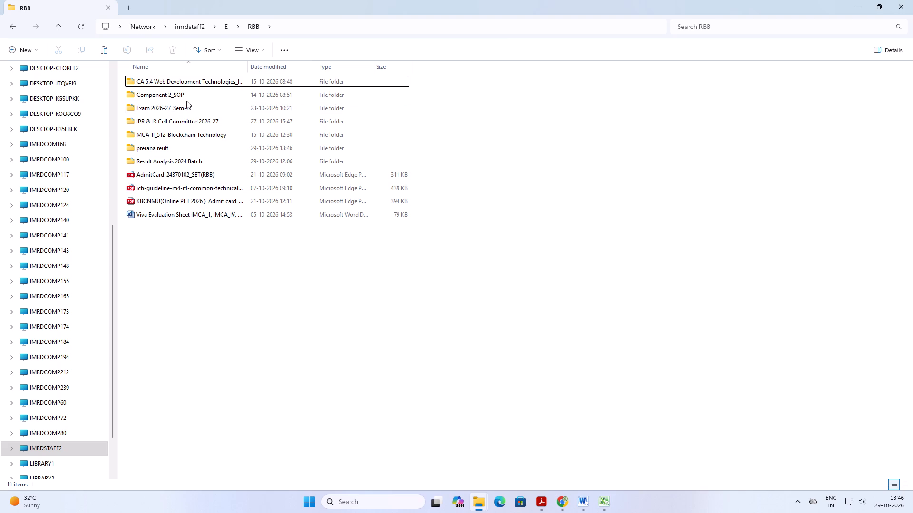
{"action": "double_click", "coordinate": [199, 159]}
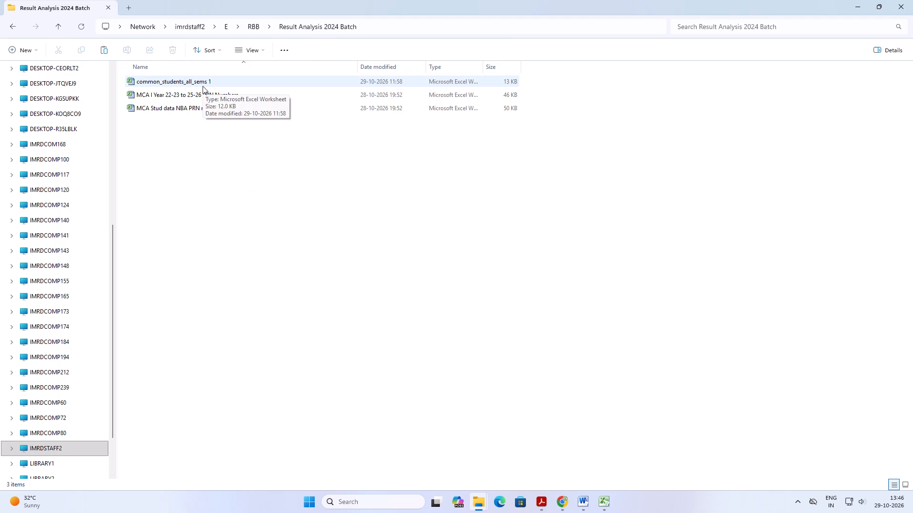
{"action": "double_click", "coordinate": [206, 85]}
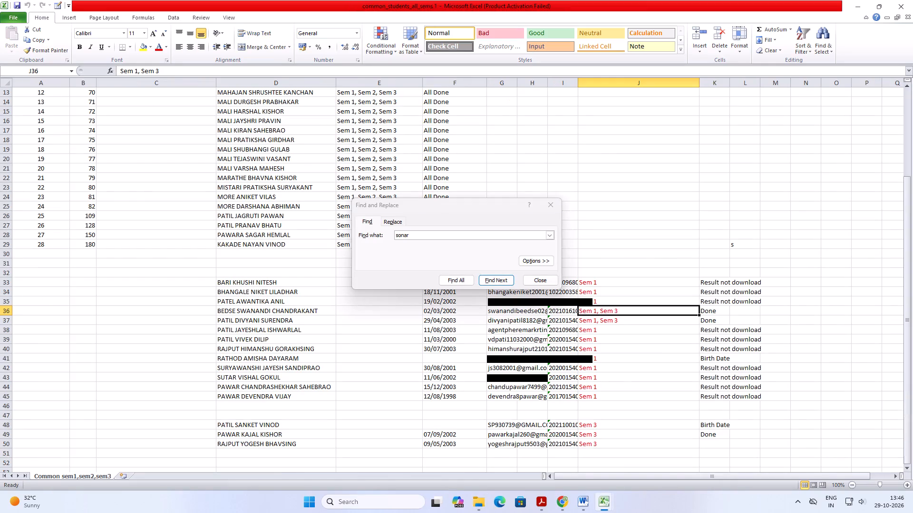
{"action": "left_click", "coordinate": [554, 203]}
{"action": "scroll", "coordinate": [519, 355], "scroll_direction": "up", "scroll_amount": 12}
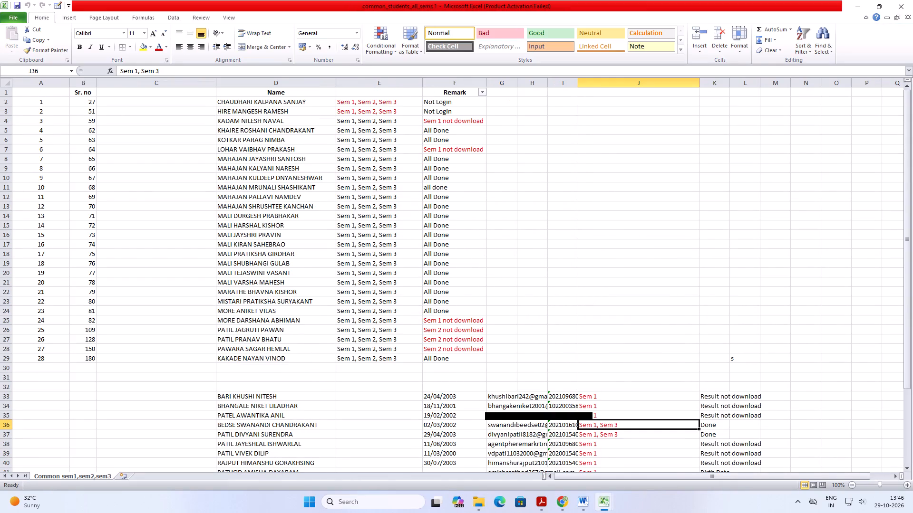
{"action": "scroll", "coordinate": [517, 330], "scroll_direction": "down", "scroll_amount": 3}
{"action": "scroll", "coordinate": [517, 330], "scroll_direction": "up", "scroll_amount": 4}
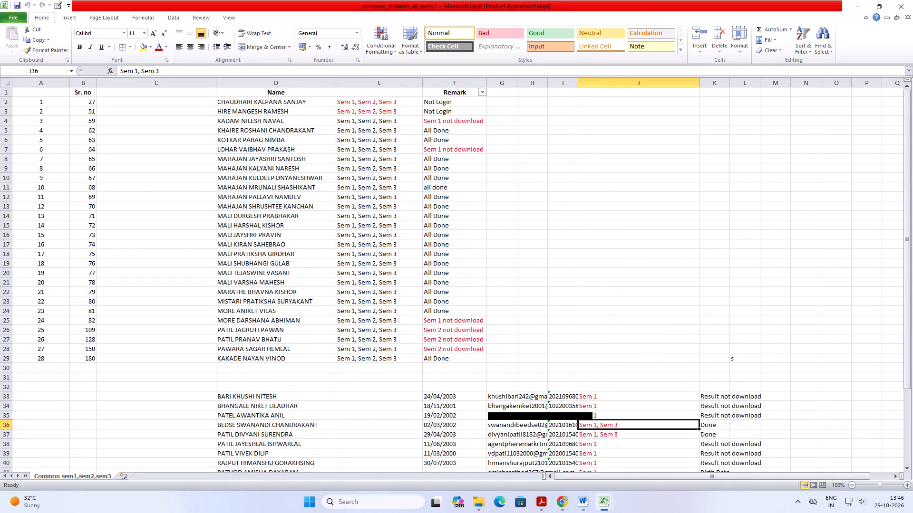
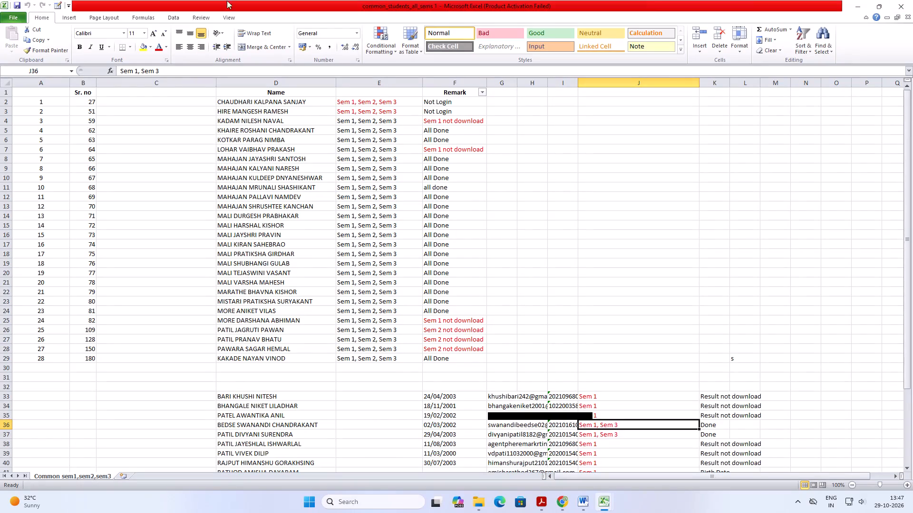
Examine the main student list in rows 2 to 29, checking the names against the Sem 1 and Sem 2 not download remarks.
{"action": "left_click_drag", "start_coordinate": [304, 95], "coordinate": [300, 119]}
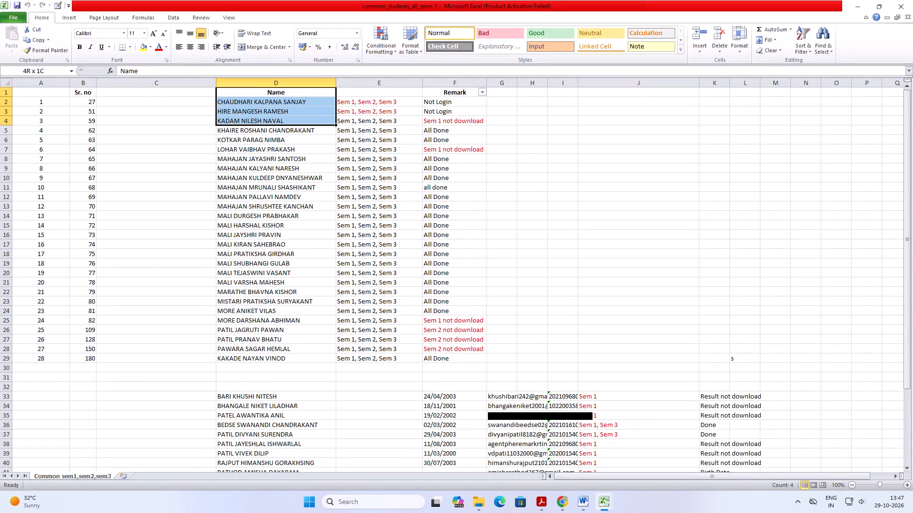
{"action": "left_click_drag", "start_coordinate": [300, 119], "coordinate": [299, 120]}
{"action": "left_click", "coordinate": [594, 211]}
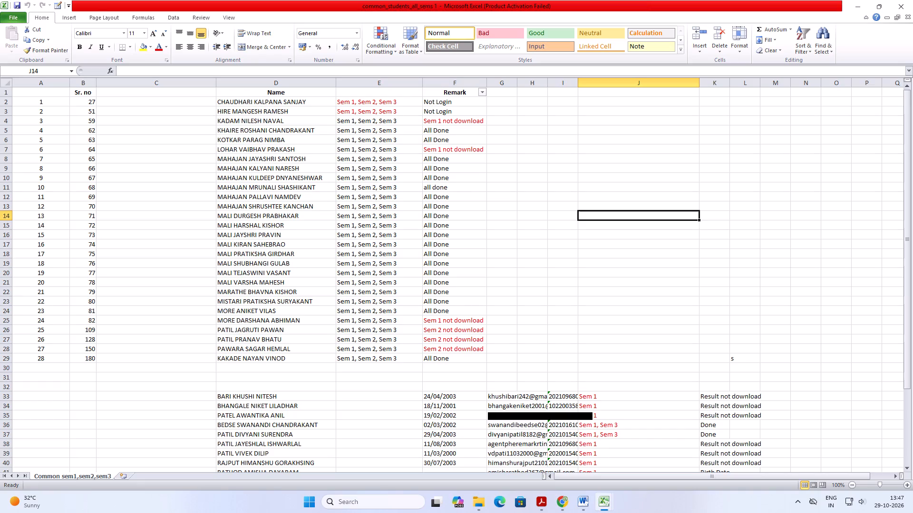
{"action": "left_click", "coordinate": [311, 320]}
{"action": "left_click", "coordinate": [306, 291]}
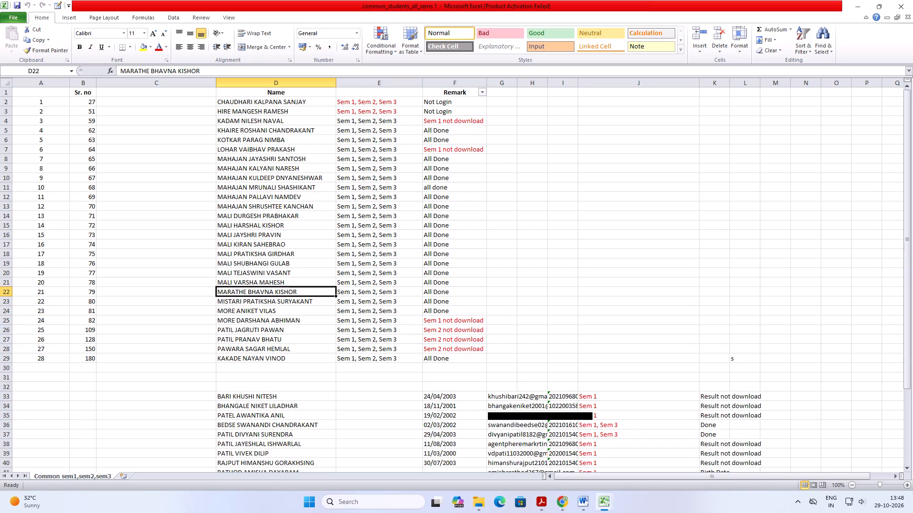
{"action": "scroll", "coordinate": [312, 355], "scroll_direction": "up", "scroll_amount": 1}
{"action": "left_click", "coordinate": [443, 127]}
{"action": "left_click", "coordinate": [443, 146]}
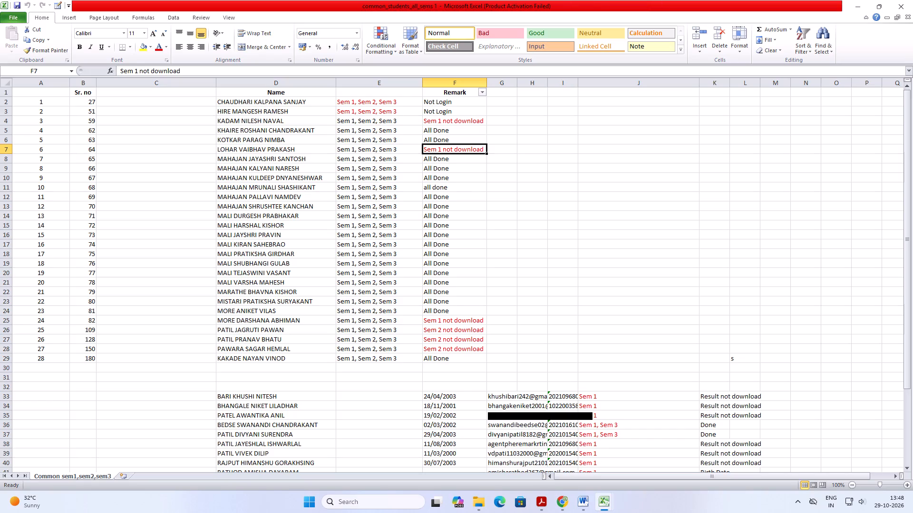
{"action": "left_click", "coordinate": [474, 122]}
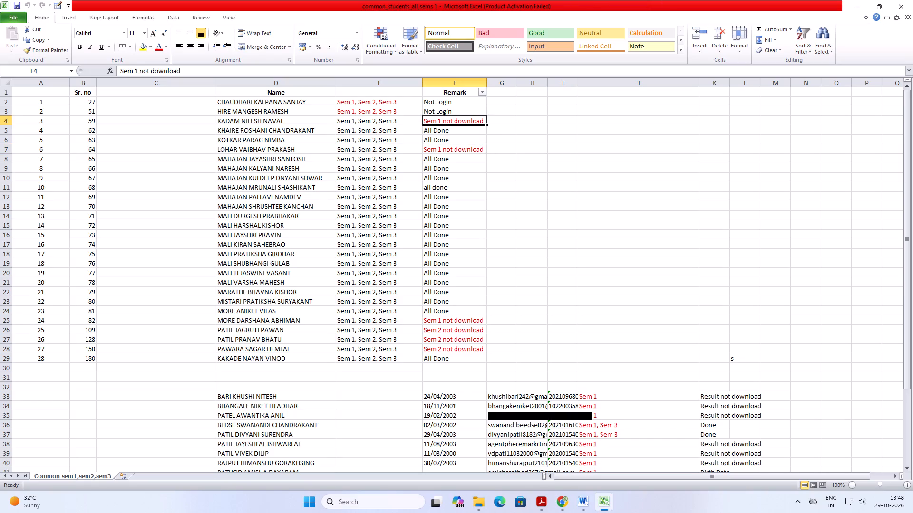
{"action": "left_click", "coordinate": [263, 129]}
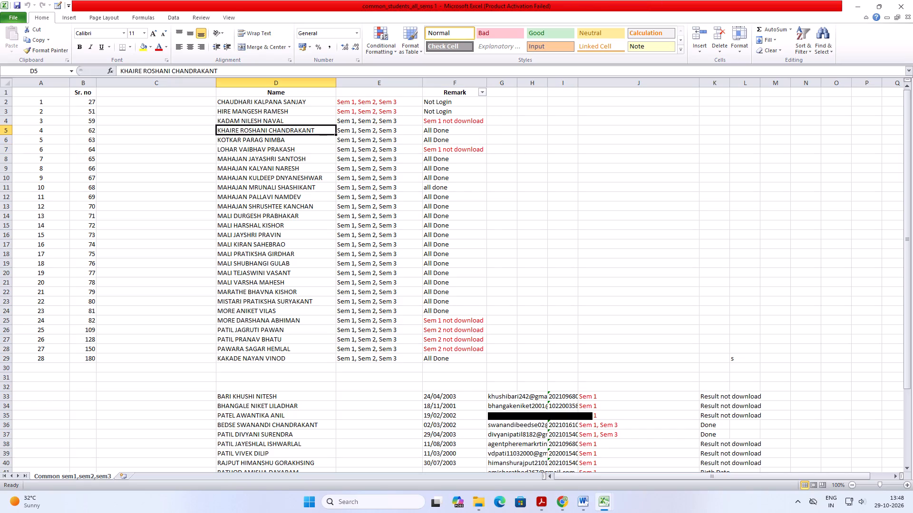
{"action": "left_click", "coordinate": [286, 148]}
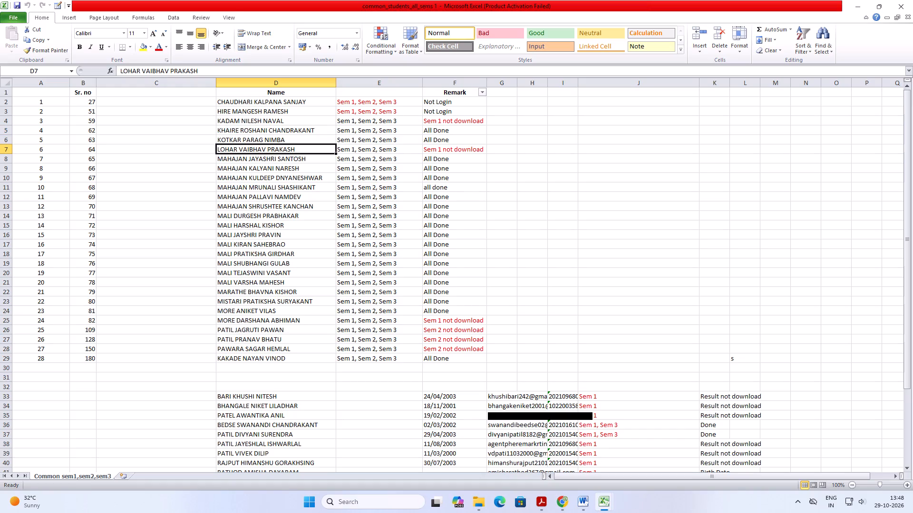
{"action": "left_click", "coordinate": [471, 121]}
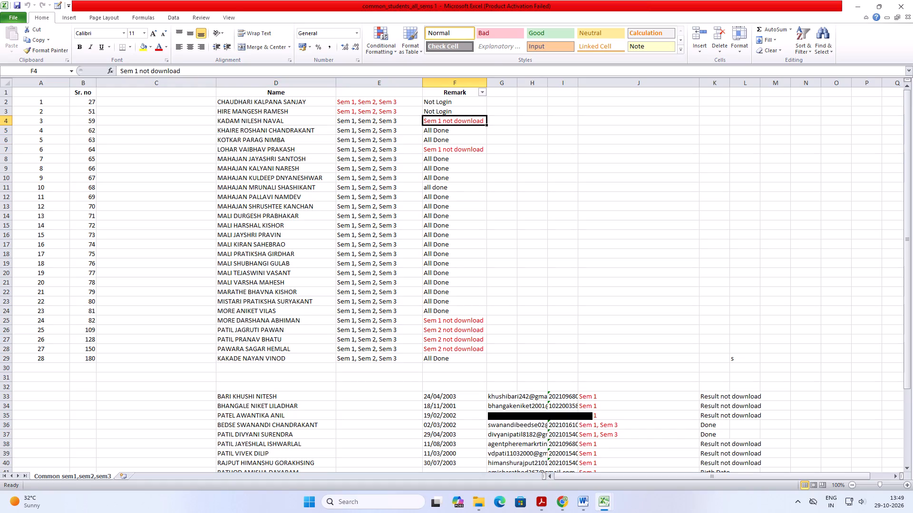
{"action": "left_click", "coordinate": [468, 153]}
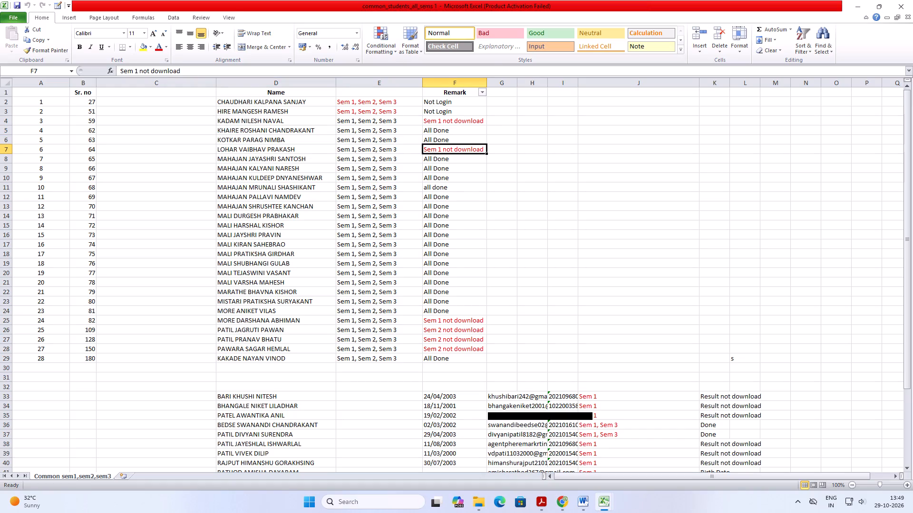
{"action": "left_click", "coordinate": [470, 119]}
{"action": "left_click", "coordinate": [472, 150]}
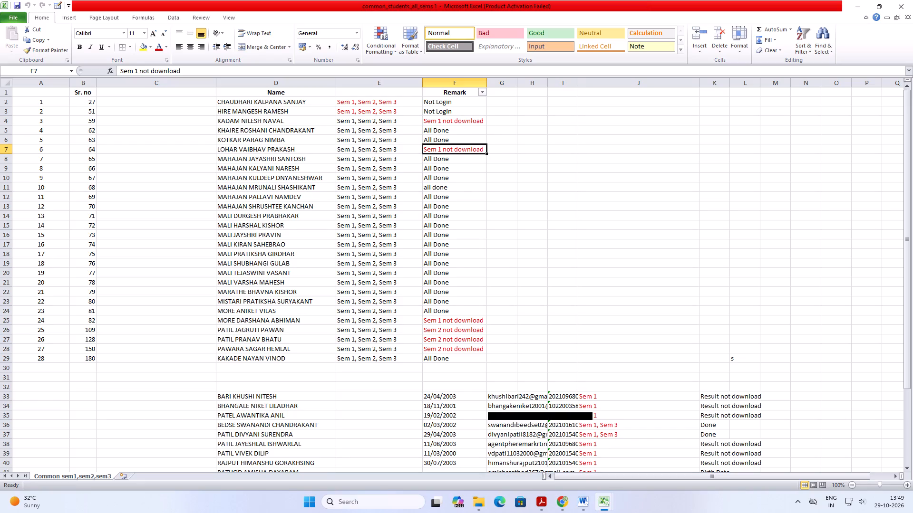
{"action": "left_click", "coordinate": [467, 321]}
{"action": "left_click", "coordinate": [466, 332]}
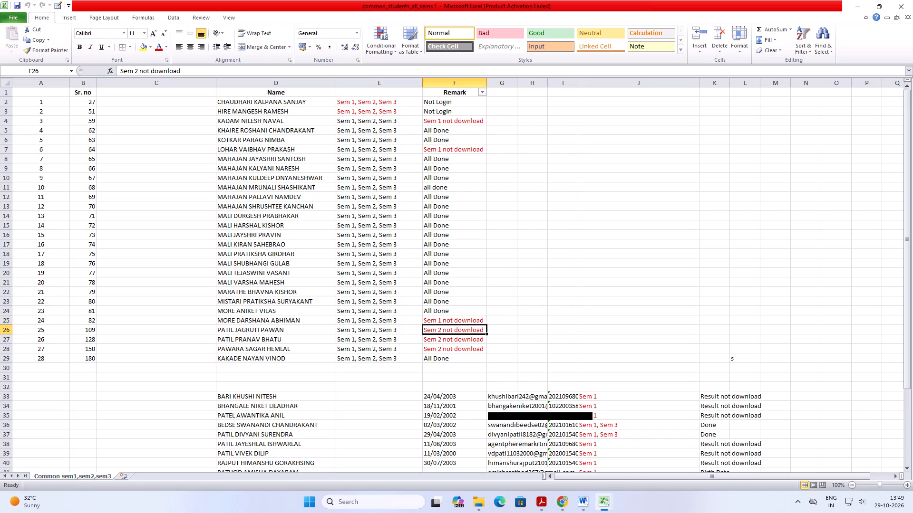
{"action": "left_click", "coordinate": [578, 297]}
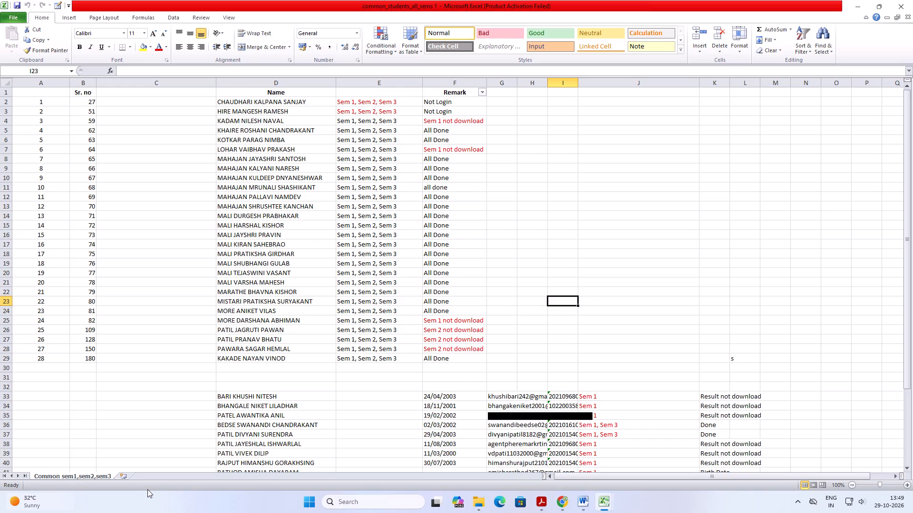
Change the font colour of the two "Sem 1, Sem 3" entries marked Done in J36:J37 to black.
{"action": "scroll", "coordinate": [222, 489], "scroll_direction": "down", "scroll_amount": 5}
{"action": "scroll", "coordinate": [264, 471], "scroll_direction": "down", "scroll_amount": 1}
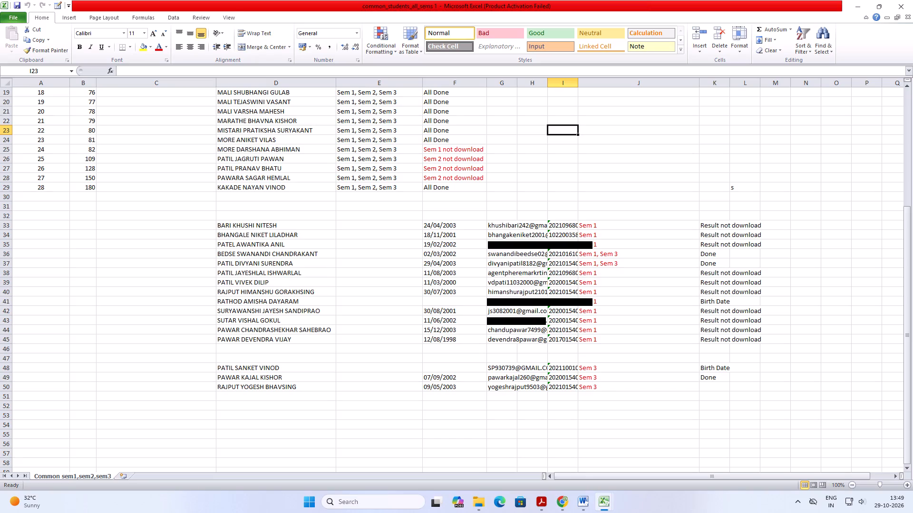
{"action": "left_click_drag", "start_coordinate": [592, 254], "coordinate": [597, 258]}
{"action": "left_click", "coordinate": [165, 46]}
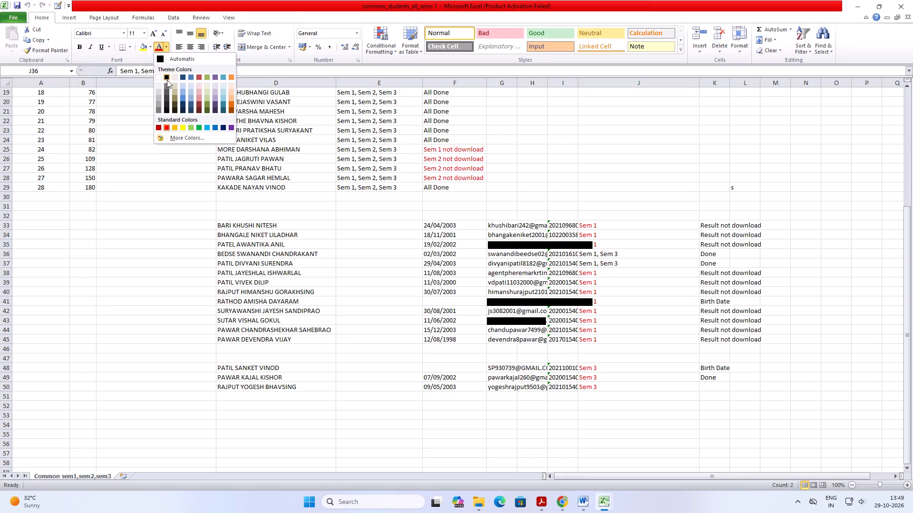
{"action": "left_click", "coordinate": [167, 80]}
Change the font colour of the "Sem 3" entry marked Done in J49 to black.
{"action": "left_click", "coordinate": [635, 383]}
{"action": "left_click", "coordinate": [581, 380]}
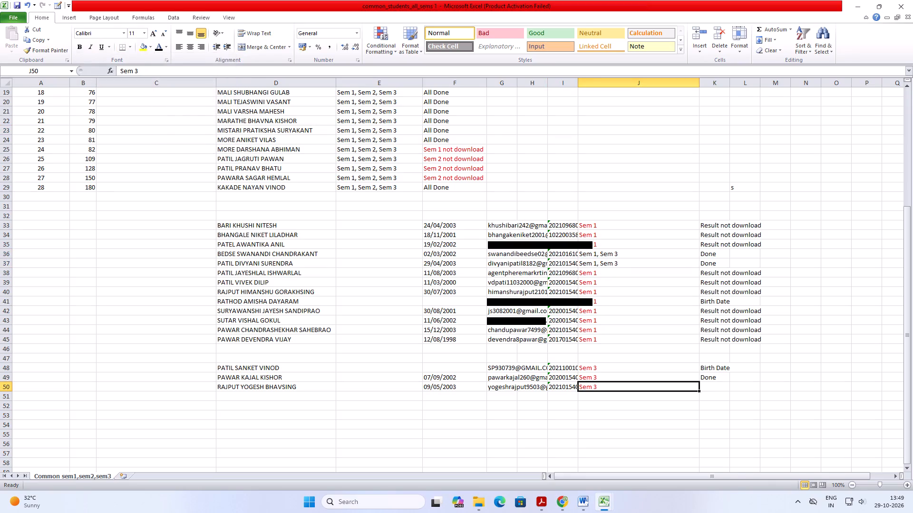
{"action": "left_click", "coordinate": [584, 376]}
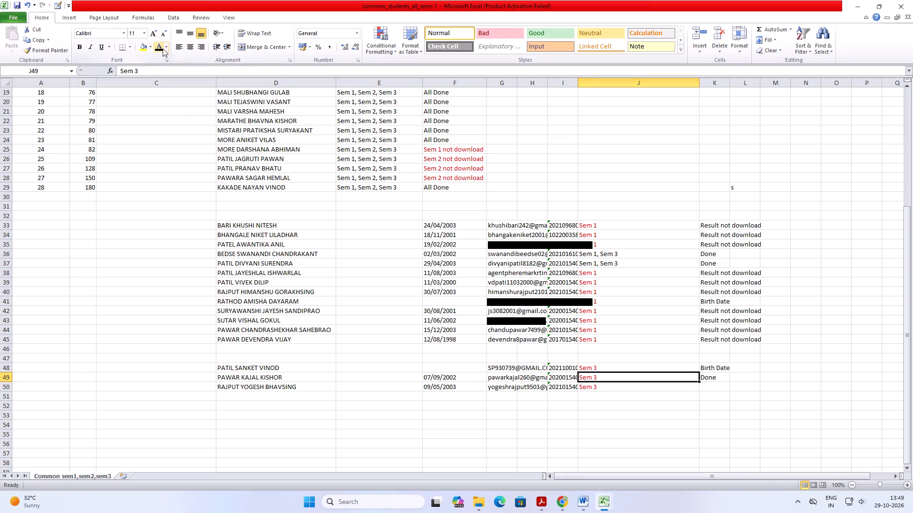
{"action": "left_click", "coordinate": [160, 48]}
{"action": "left_click", "coordinate": [688, 414]}
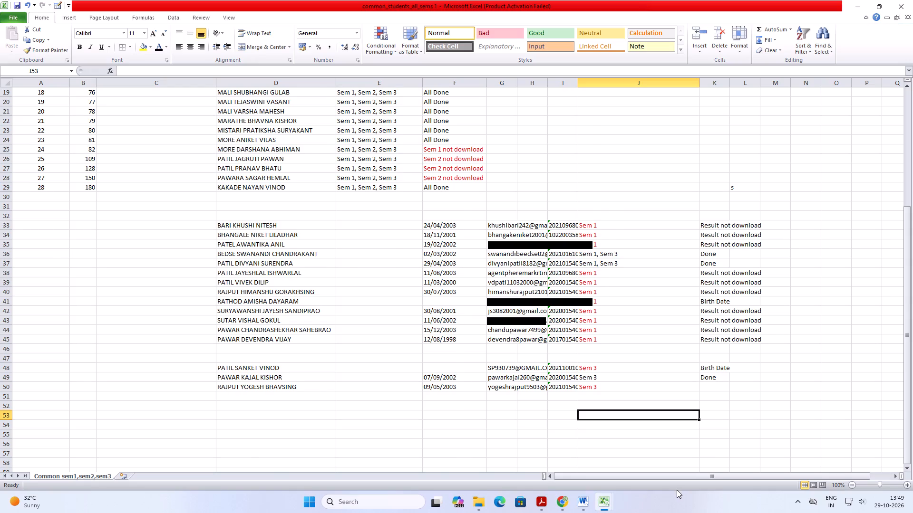
Review the status remarks in column K beside the lower student list, rows 33 to 49, along with the main list above.
{"action": "scroll", "coordinate": [671, 492], "scroll_direction": "up", "scroll_amount": 11}
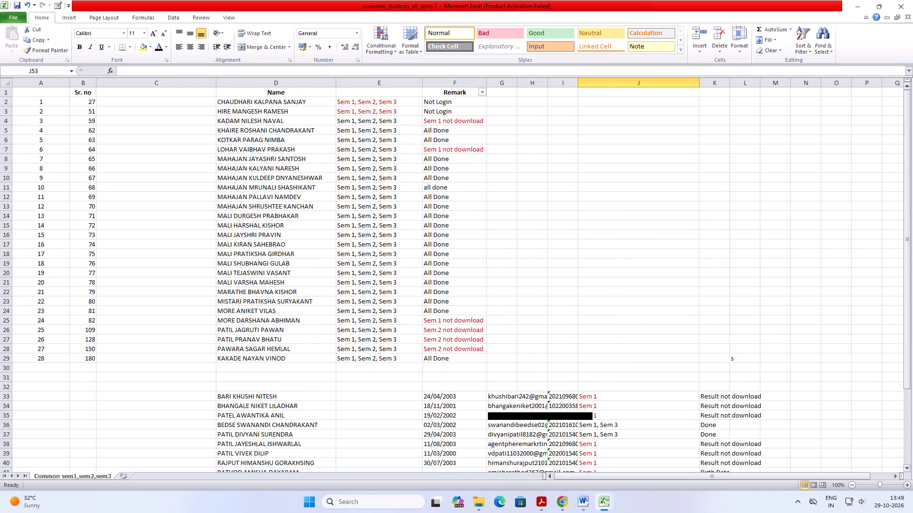
{"action": "scroll", "coordinate": [762, 332], "scroll_direction": "down", "scroll_amount": 4}
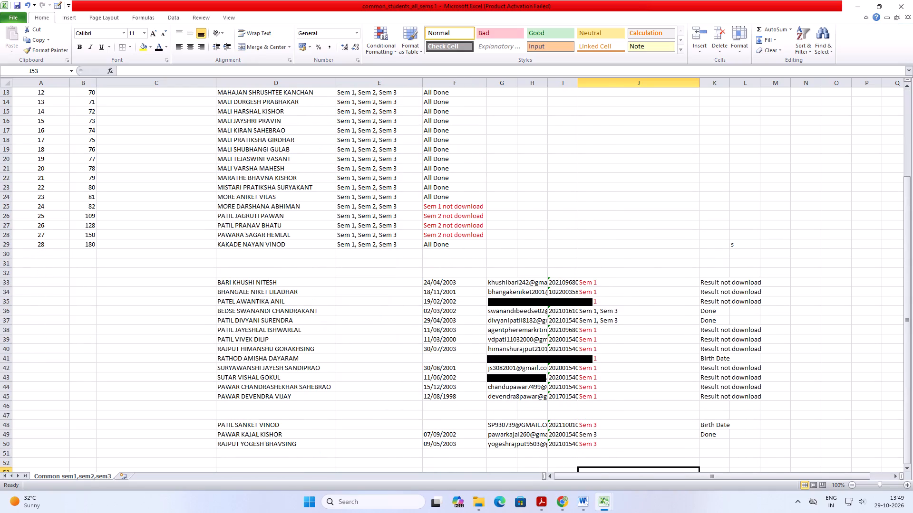
{"action": "left_click", "coordinate": [738, 280]}
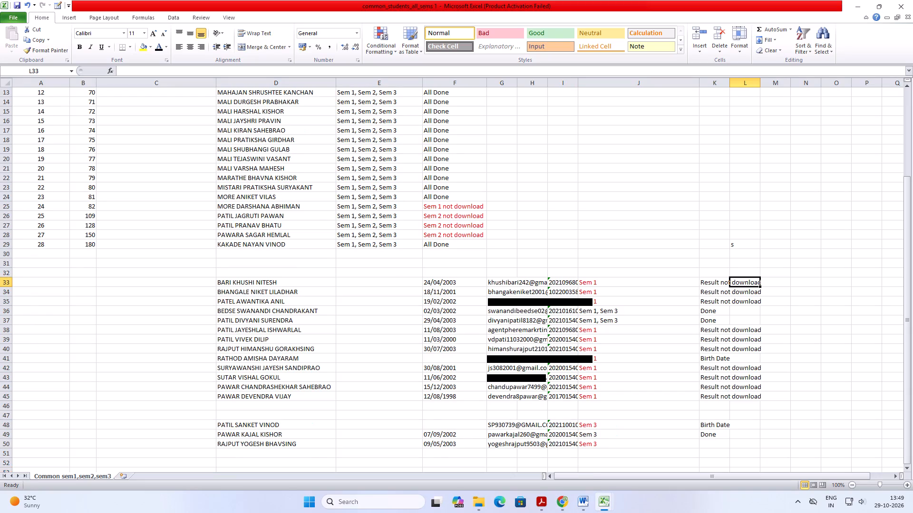
{"action": "left_click", "coordinate": [738, 285]}
{"action": "left_click", "coordinate": [735, 300]}
{"action": "left_click", "coordinate": [735, 362]}
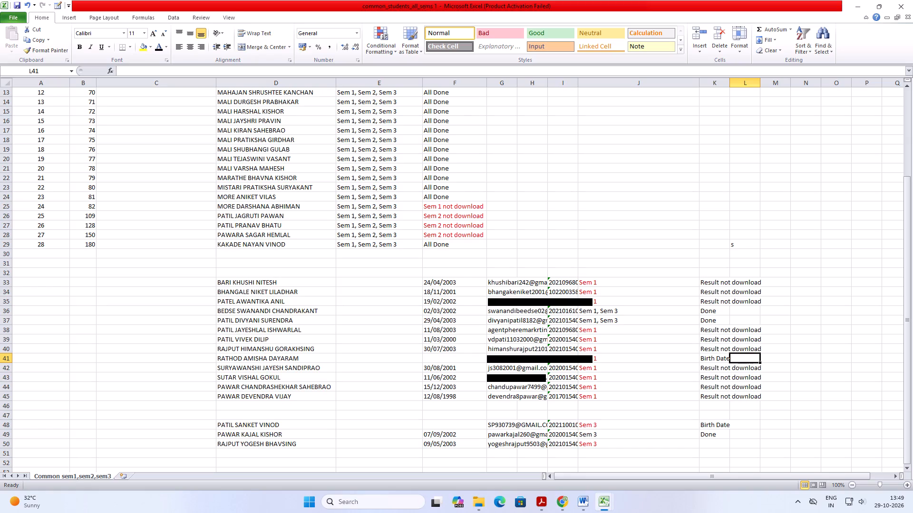
{"action": "left_click_drag", "start_coordinate": [727, 280], "coordinate": [749, 429]}
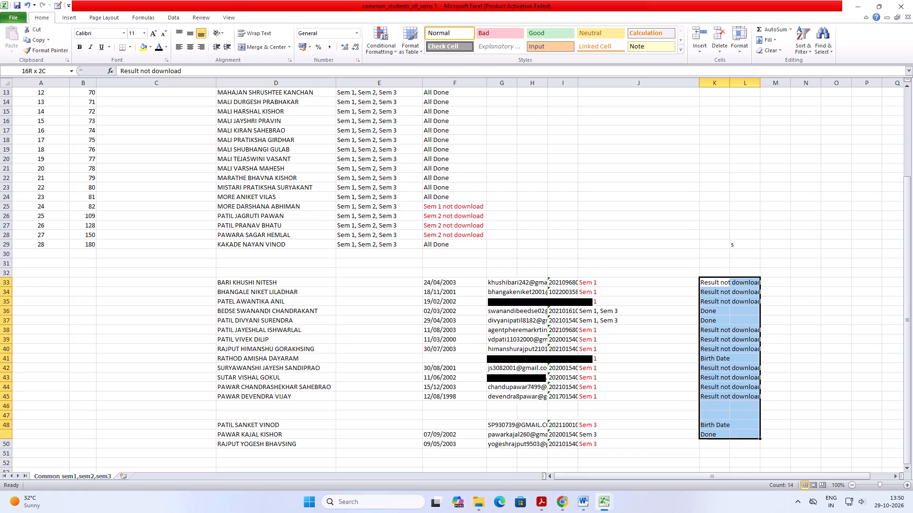
{"action": "left_click_drag", "start_coordinate": [749, 429], "coordinate": [749, 430]}
{"action": "left_click", "coordinate": [837, 319]}
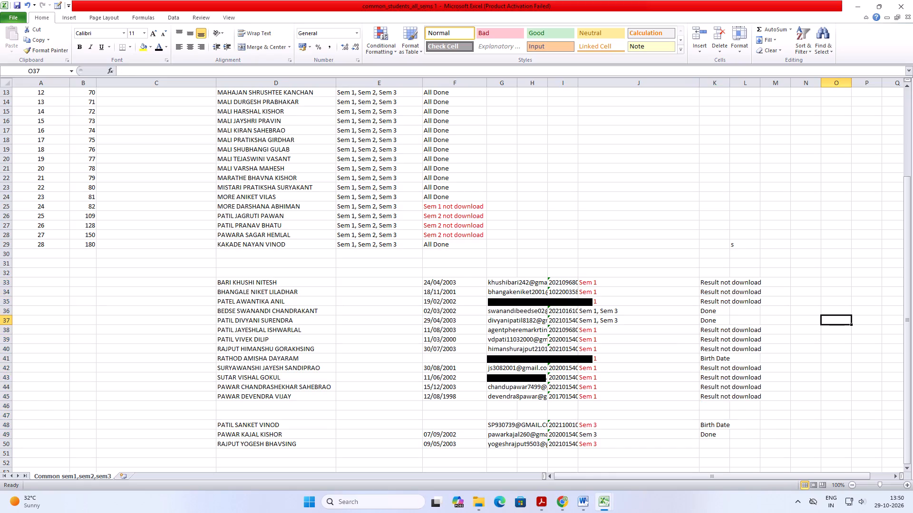
{"action": "left_click_drag", "start_coordinate": [718, 282], "coordinate": [772, 399]}
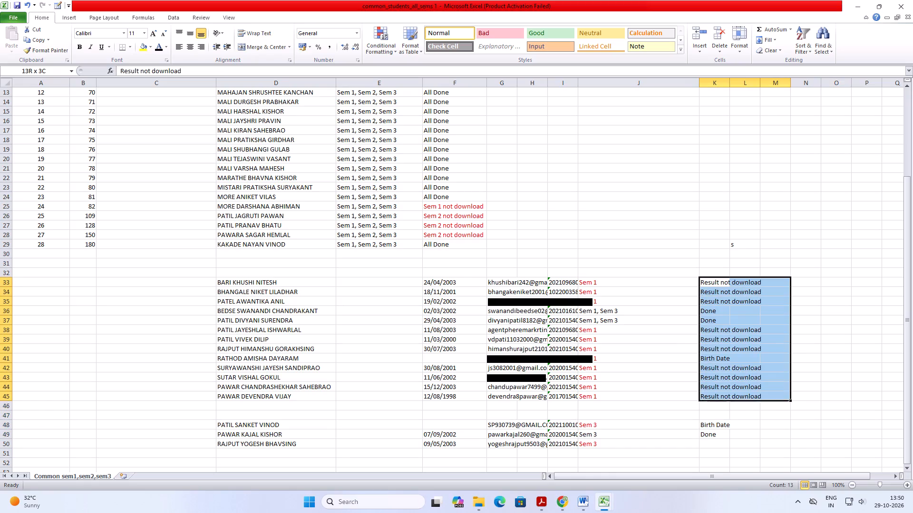
{"action": "left_click_drag", "start_coordinate": [772, 399], "coordinate": [777, 462]}
{"action": "left_click", "coordinate": [739, 154]}
{"action": "scroll", "coordinate": [655, 282], "scroll_direction": "up", "scroll_amount": 4}
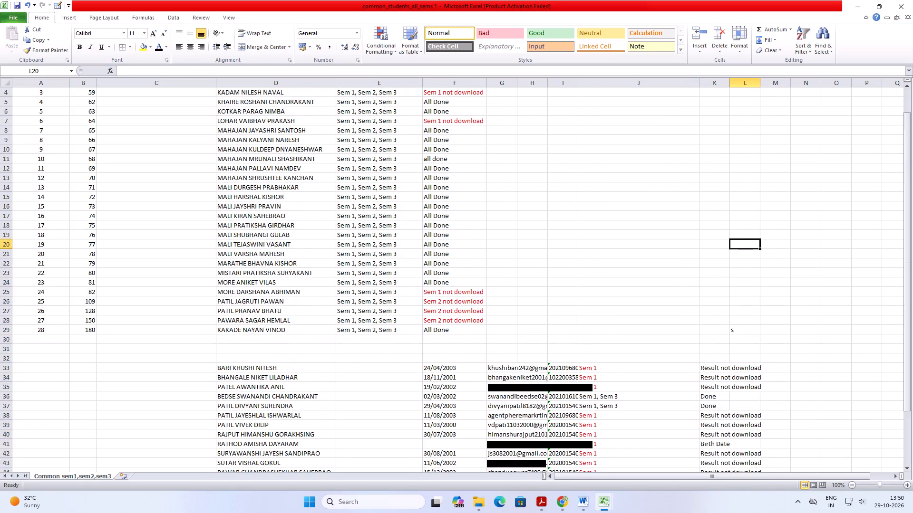
{"action": "scroll", "coordinate": [664, 288], "scroll_direction": "up", "scroll_amount": 8}
{"action": "scroll", "coordinate": [667, 290], "scroll_direction": "down", "scroll_amount": 8}
{"action": "scroll", "coordinate": [659, 344], "scroll_direction": "up", "scroll_amount": 4}
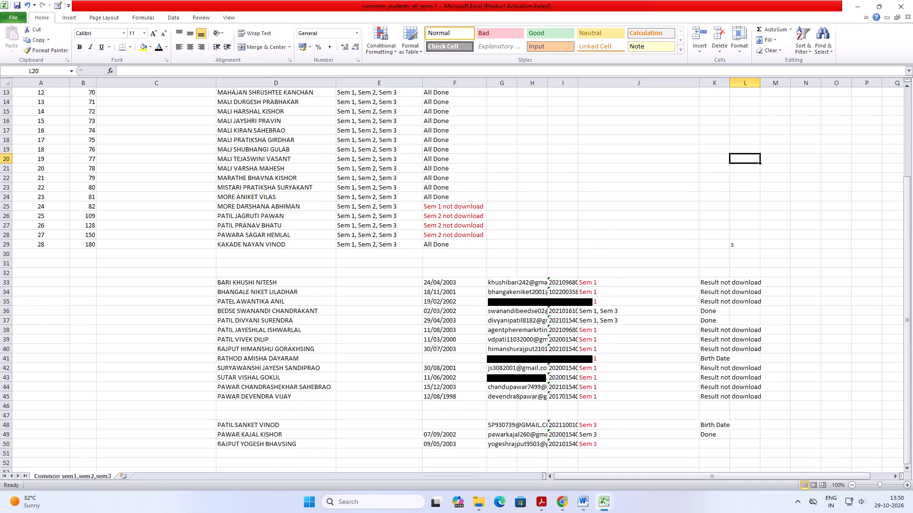
Go through the student names in rows 34 to 44 of the lower list, checking them against their semester and status entries.
{"action": "left_click", "coordinate": [258, 355]}
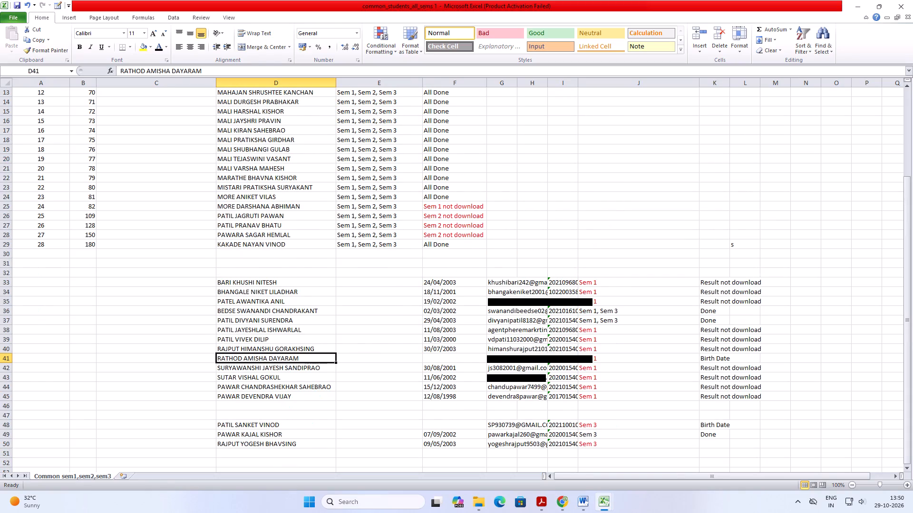
{"action": "left_click", "coordinate": [285, 375]}
{"action": "left_click", "coordinate": [324, 386]}
{"action": "left_click", "coordinate": [306, 343]}
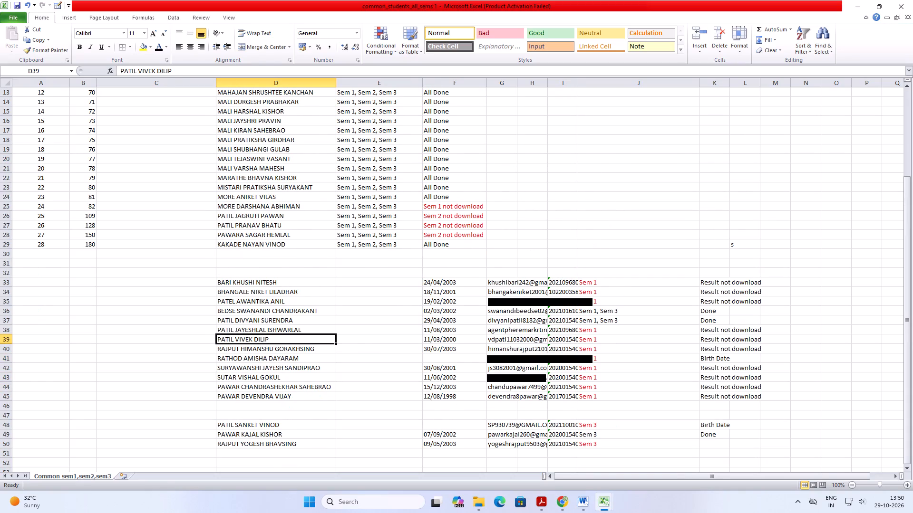
{"action": "left_click", "coordinate": [301, 292]}
{"action": "left_click", "coordinate": [293, 312]}
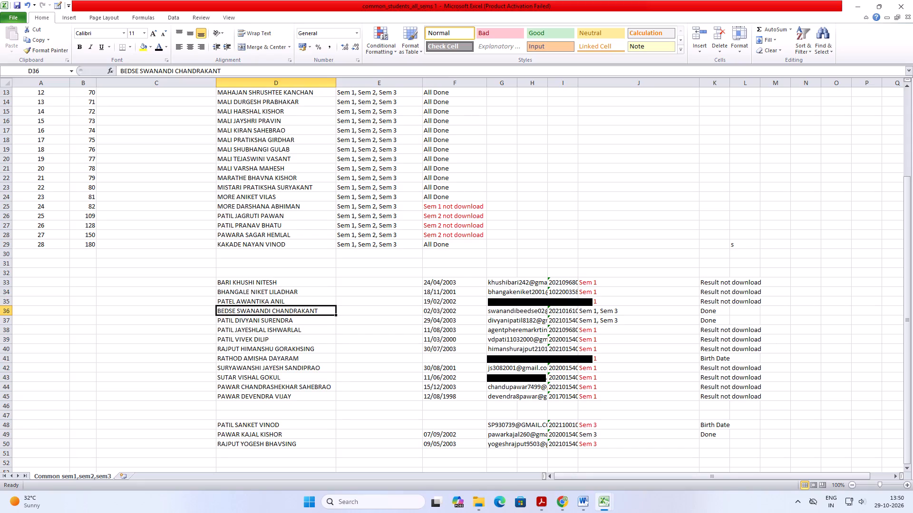
{"action": "left_click", "coordinate": [292, 340]}
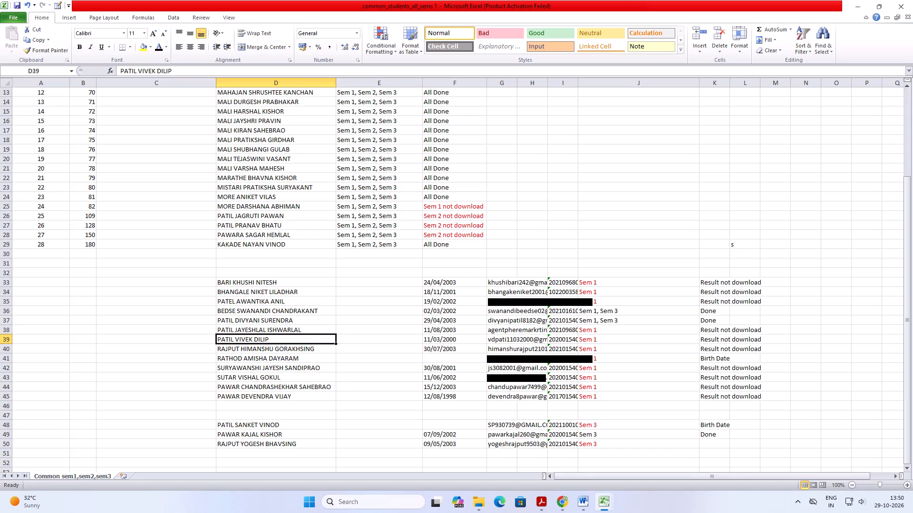
{"action": "left_click", "coordinate": [298, 323]}
{"action": "left_click", "coordinate": [305, 332]}
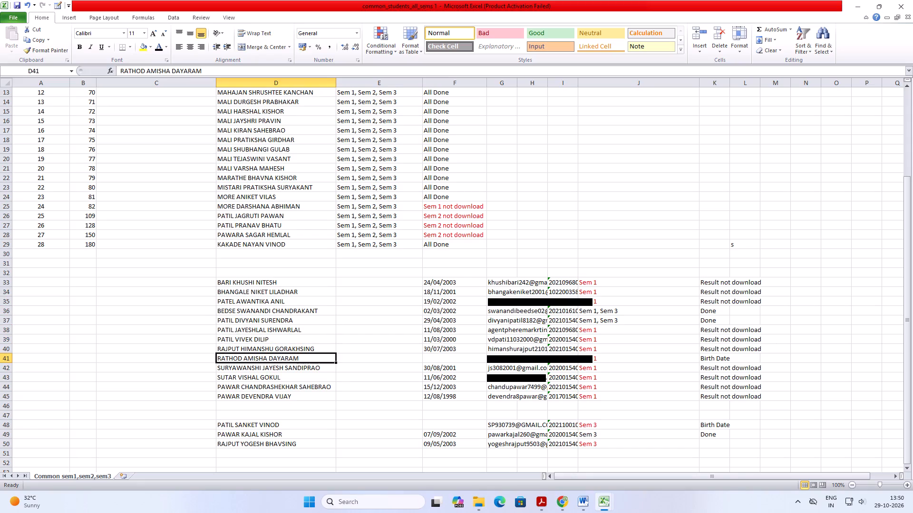
{"action": "left_click", "coordinate": [301, 361]}
{"action": "left_click", "coordinate": [295, 335]}
{"action": "left_click", "coordinate": [305, 313]}
{"action": "left_click", "coordinate": [308, 306]}
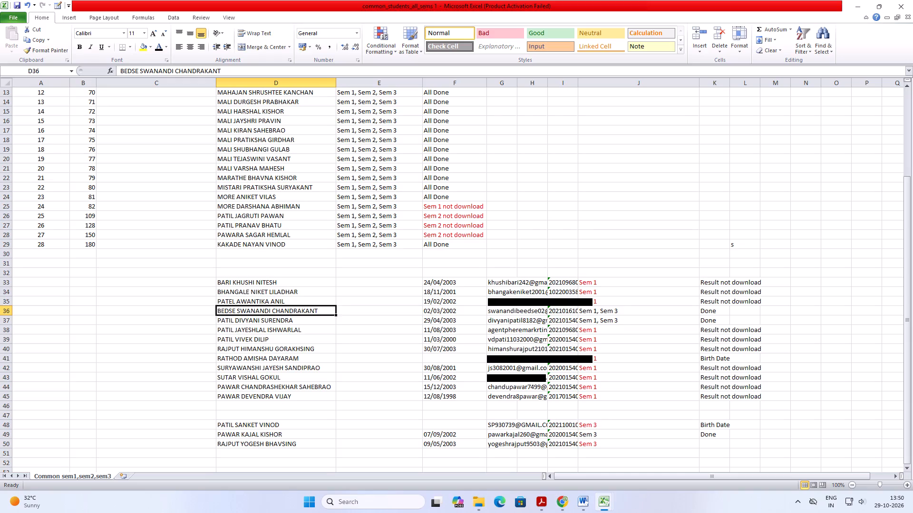
{"action": "left_click", "coordinate": [310, 298]}
{"action": "left_click", "coordinate": [281, 337]}
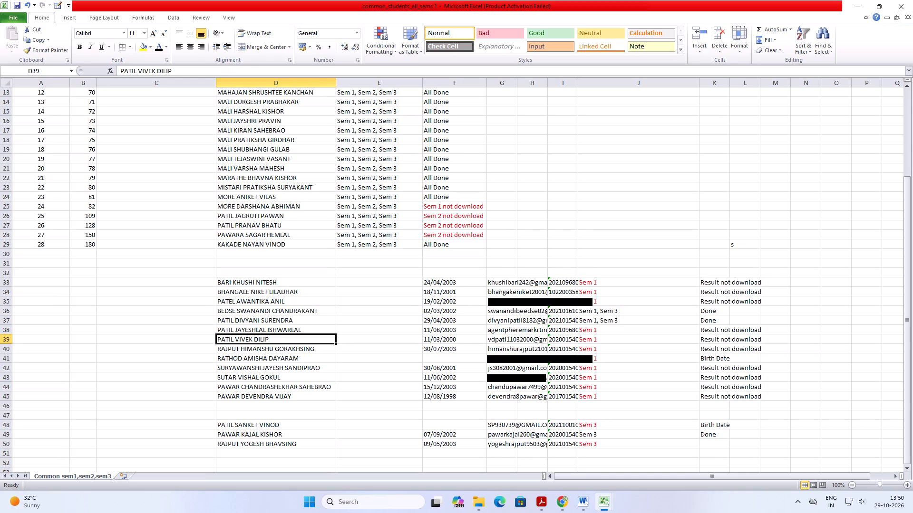
{"action": "left_click", "coordinate": [301, 372]}
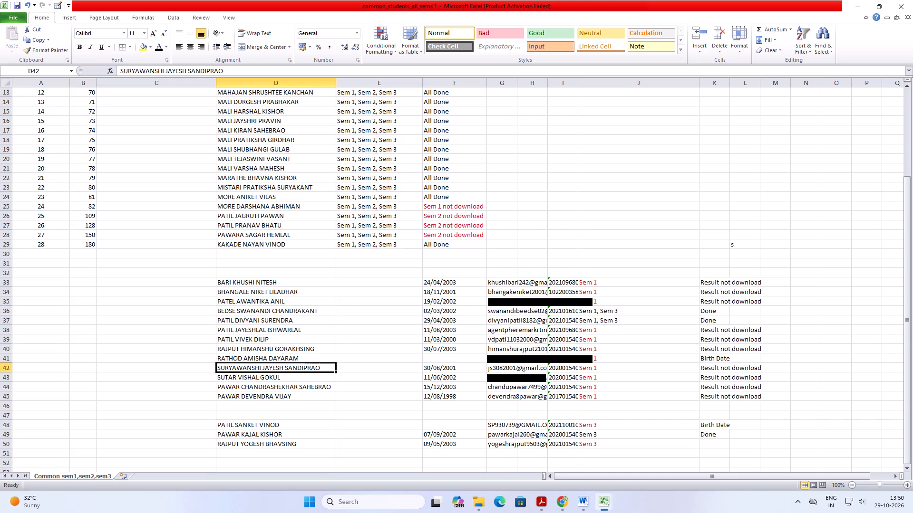
Check the status remarks in column K for the lower student list, rows 33 to 50, and review the main list above.
{"action": "left_click", "coordinate": [298, 379]}
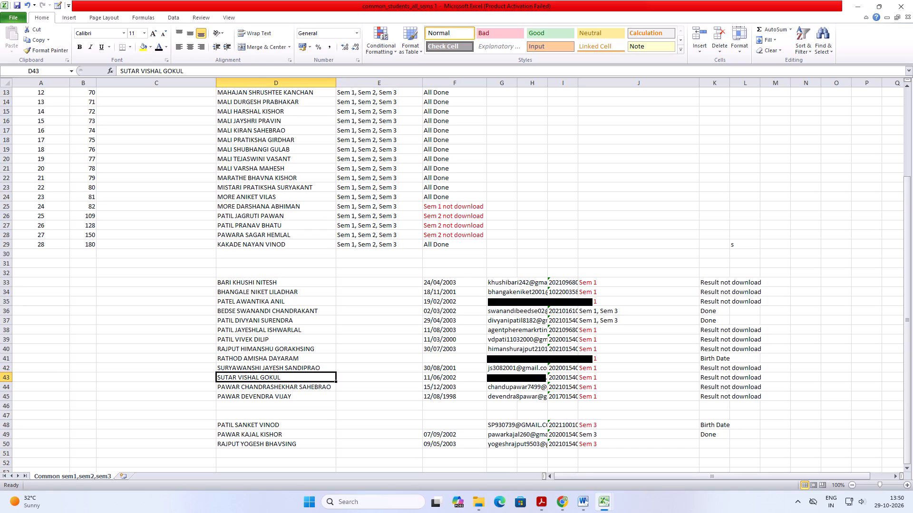
{"action": "left_click_drag", "start_coordinate": [703, 277], "coordinate": [749, 439]}
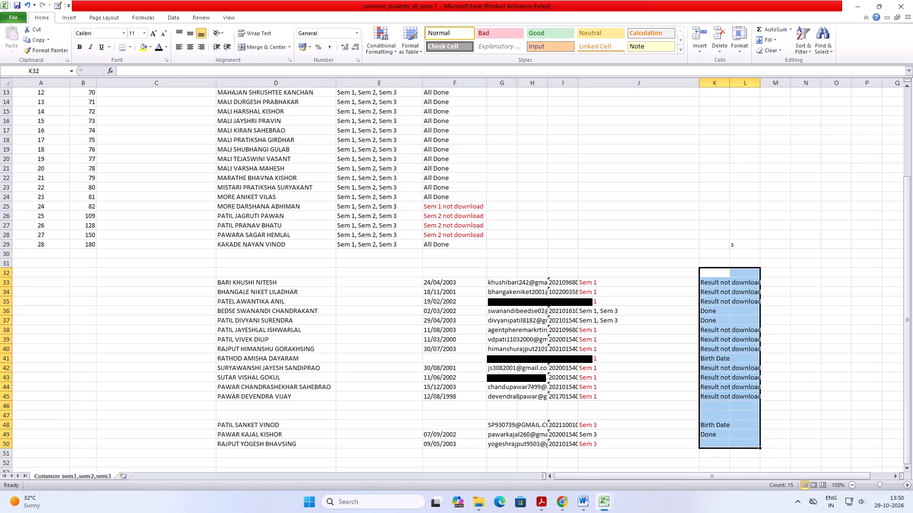
{"action": "left_click", "coordinate": [808, 336]}
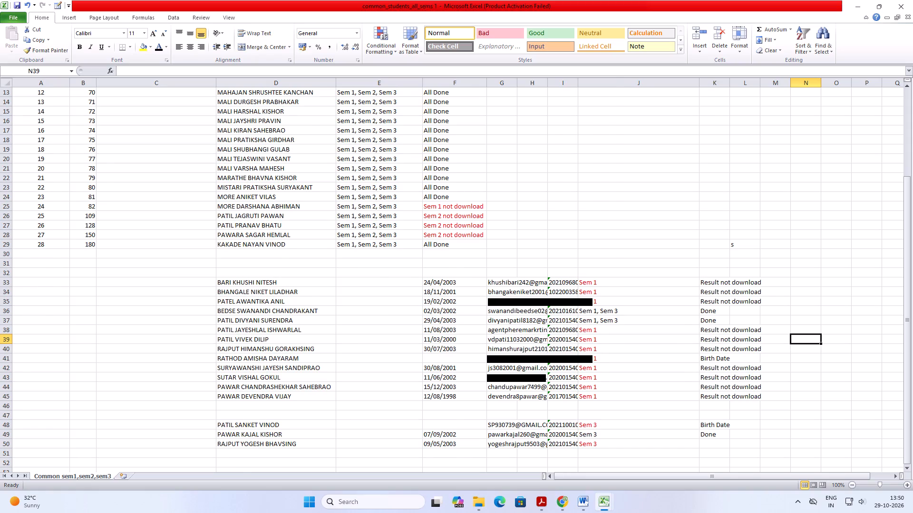
{"action": "scroll", "coordinate": [559, 306], "scroll_direction": "up", "scroll_amount": 11}
{"action": "left_click", "coordinate": [853, 216]}
{"action": "left_click", "coordinate": [734, 257]}
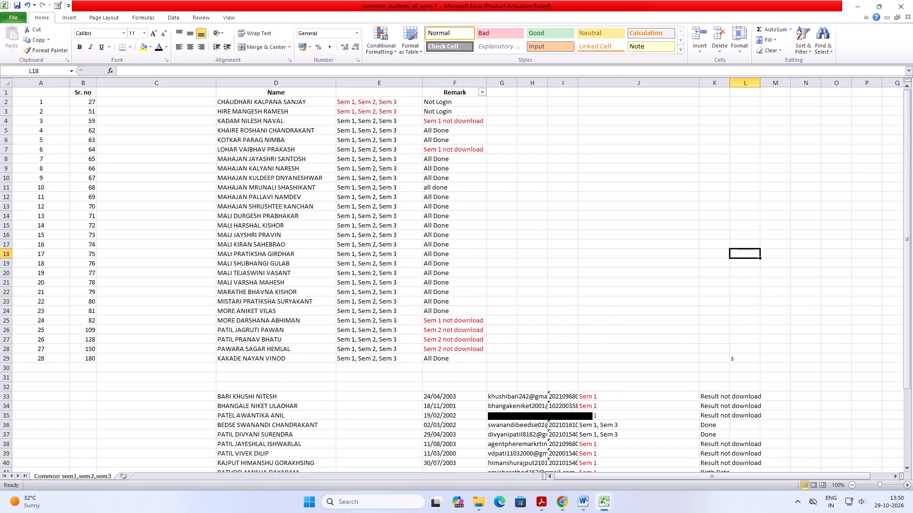
Switch to the "Marksheets remaining" Word document and review the 2022-23 to 2023-24 notes on Sem 1 to Sem 3 duplicate pages and missing students.
{"action": "left_click", "coordinate": [577, 512]}
{"action": "scroll", "coordinate": [493, 426], "scroll_direction": "up", "scroll_amount": 20}
{"action": "scroll", "coordinate": [493, 426], "scroll_direction": "up", "scroll_amount": 2}
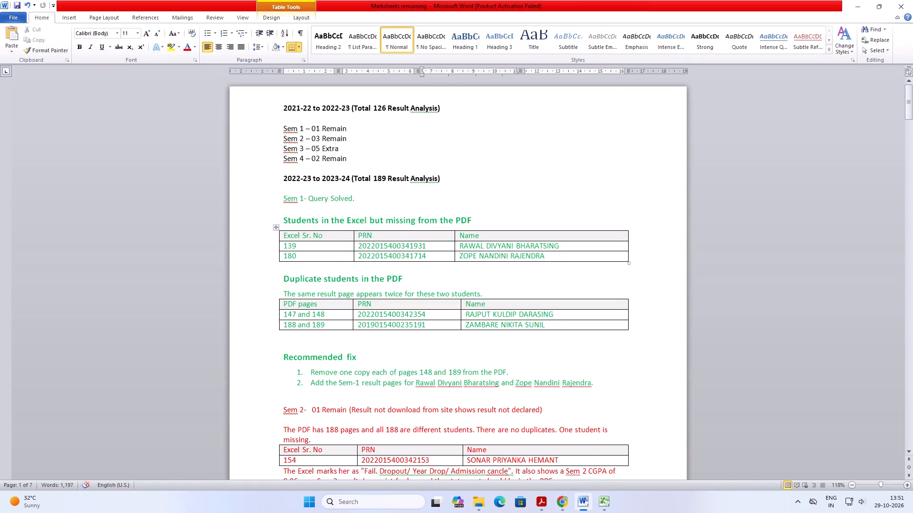
{"action": "scroll", "coordinate": [510, 224], "scroll_direction": "down", "scroll_amount": 8}
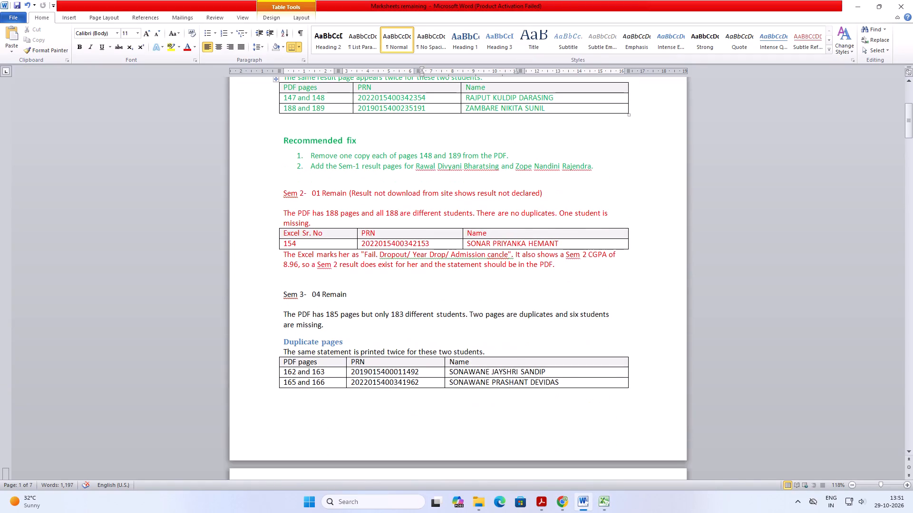
{"action": "scroll", "coordinate": [361, 237], "scroll_direction": "down", "scroll_amount": 6}
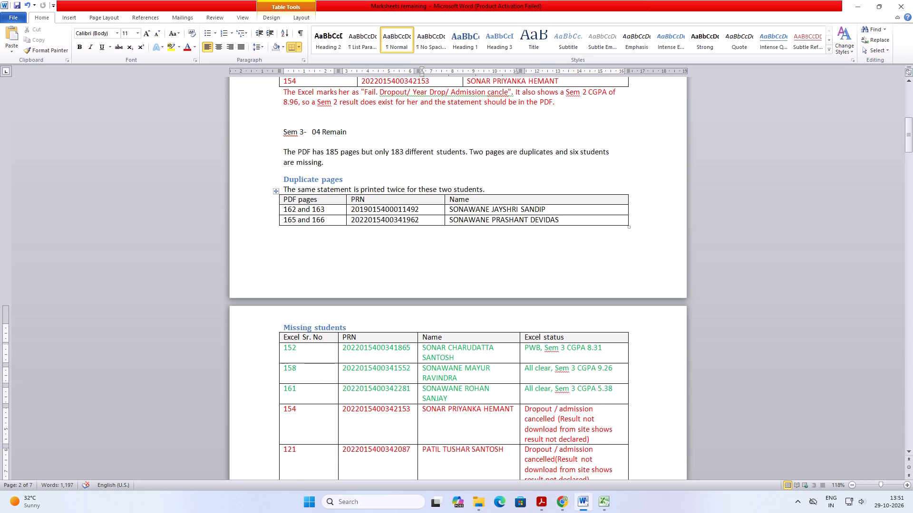
{"action": "scroll", "coordinate": [498, 228], "scroll_direction": "down", "scroll_amount": 3}
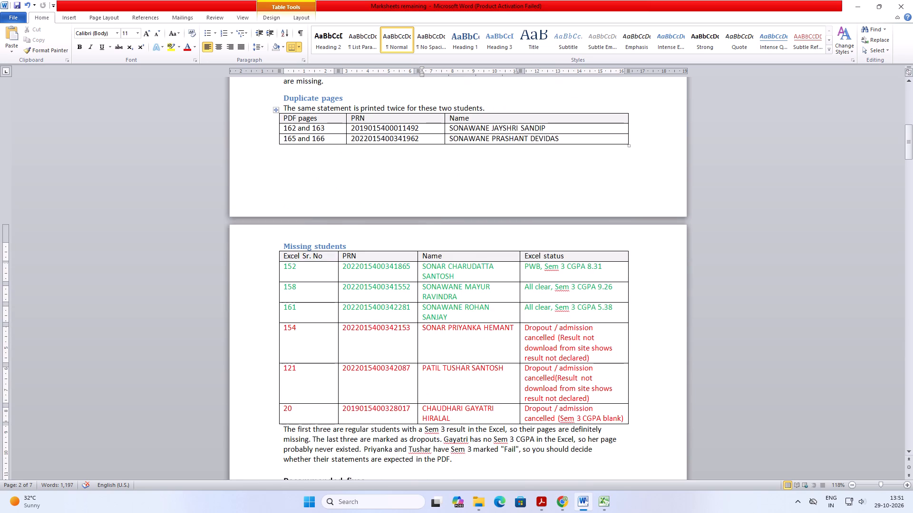
{"action": "scroll", "coordinate": [464, 238], "scroll_direction": "up", "scroll_amount": 9}
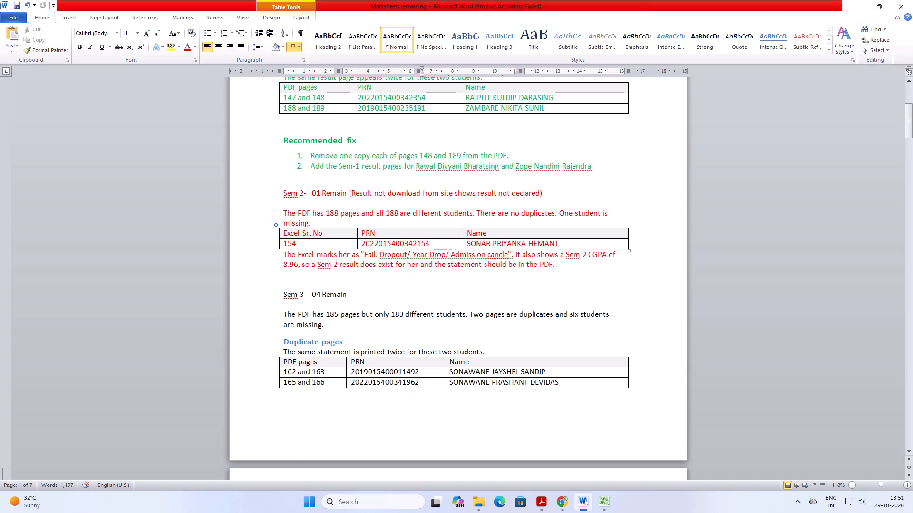
{"action": "scroll", "coordinate": [581, 258], "scroll_direction": "down", "scroll_amount": 10}
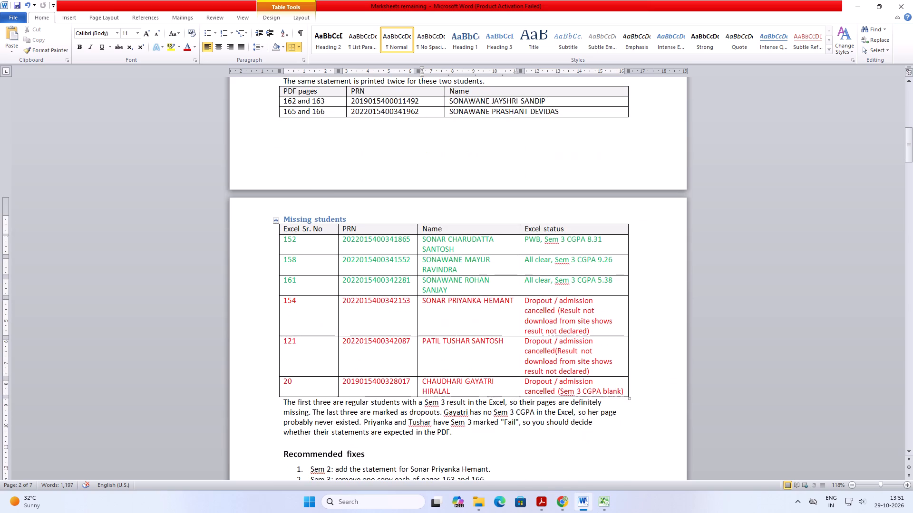
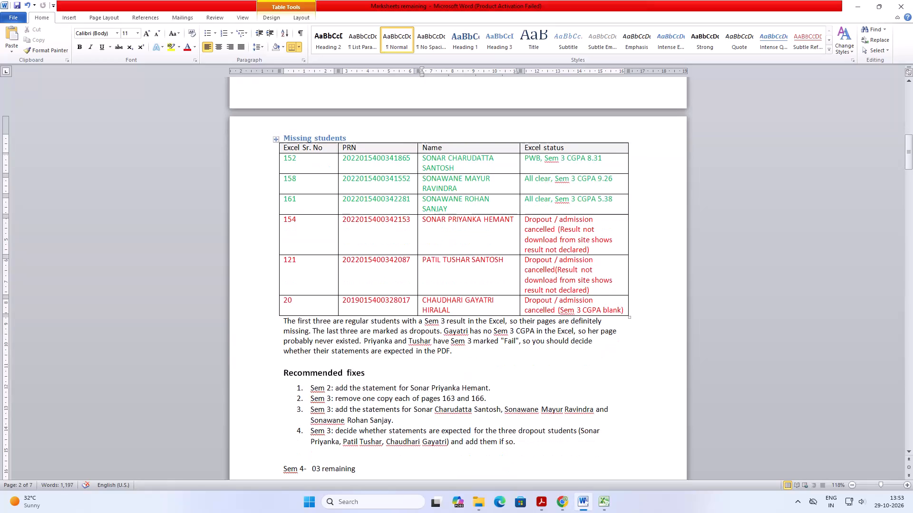
Review the 2023-24 to 2024-25 Sem 3 and Sem 4 tables and the 2024-25 to 2025-26 Sem 1 list of remaining students.
{"action": "scroll", "coordinate": [466, 392], "scroll_direction": "down", "scroll_amount": 16}
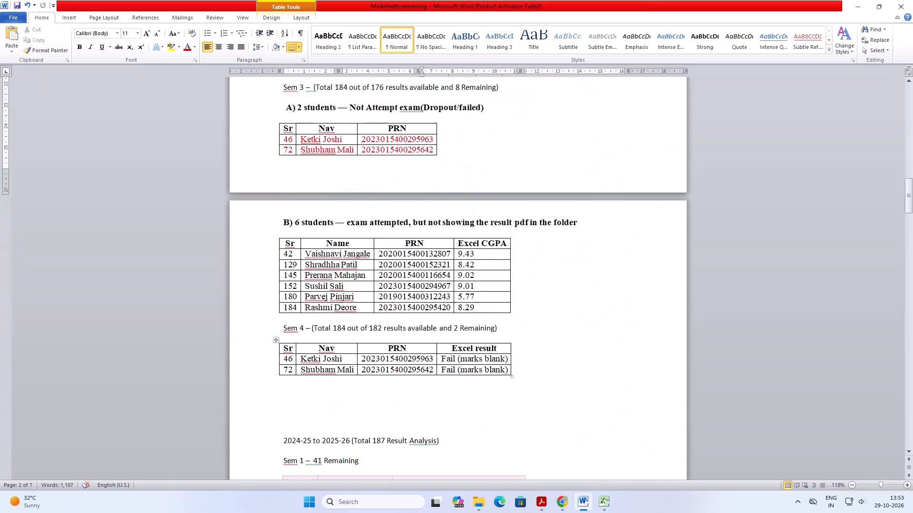
{"action": "scroll", "coordinate": [466, 392], "scroll_direction": "down", "scroll_amount": 16}
{"action": "scroll", "coordinate": [466, 392], "scroll_direction": "up", "scroll_amount": 4}
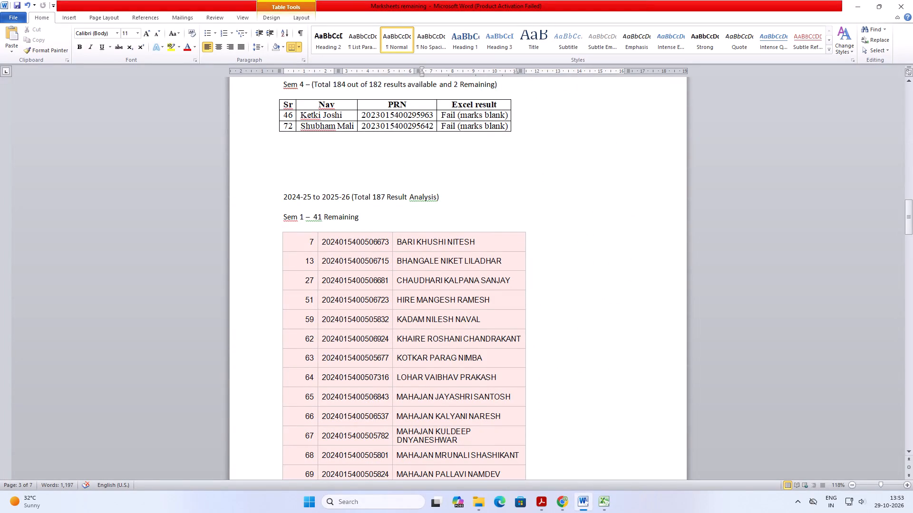
{"action": "scroll", "coordinate": [321, 226], "scroll_direction": "down", "scroll_amount": 20}
{"action": "scroll", "coordinate": [321, 226], "scroll_direction": "down", "scroll_amount": 1}
{"action": "scroll", "coordinate": [321, 226], "scroll_direction": "up", "scroll_amount": 6}
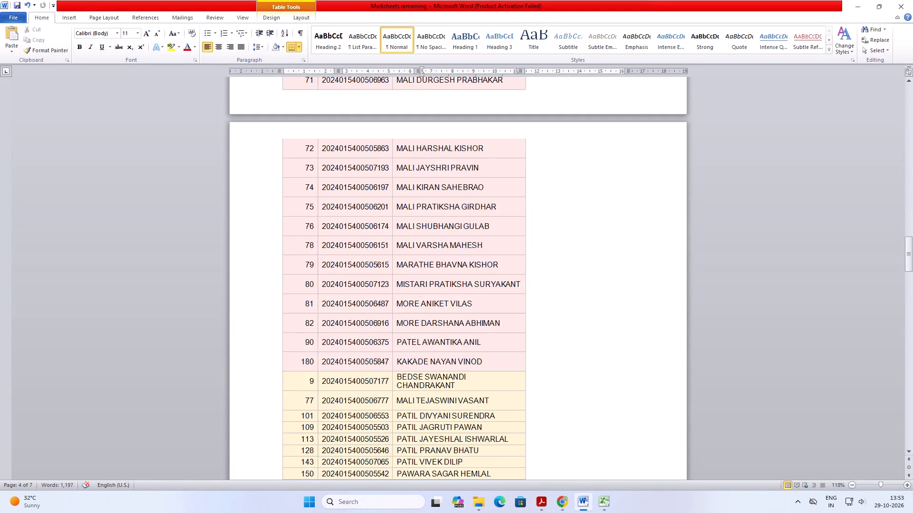
{"action": "scroll", "coordinate": [321, 226], "scroll_direction": "up", "scroll_amount": 13}
{"action": "scroll", "coordinate": [321, 226], "scroll_direction": "down", "scroll_amount": 6}
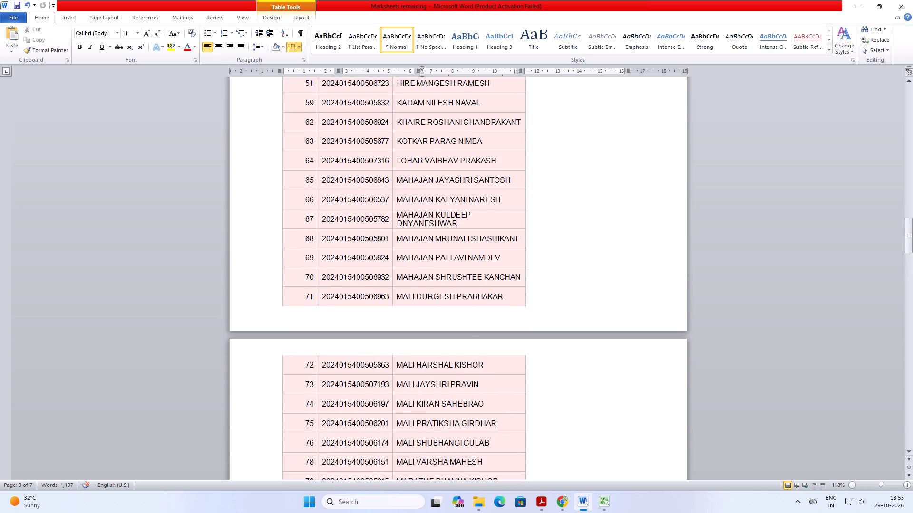
Review the 2024-25 to 2025-26 Sem 2 and Sem 3 remaining lists, continuing to the Sem 4 and 2025-26 to 2026-27 notes.
{"action": "scroll", "coordinate": [321, 226], "scroll_direction": "down", "scroll_amount": 20}
{"action": "scroll", "coordinate": [321, 226], "scroll_direction": "down", "scroll_amount": 4}
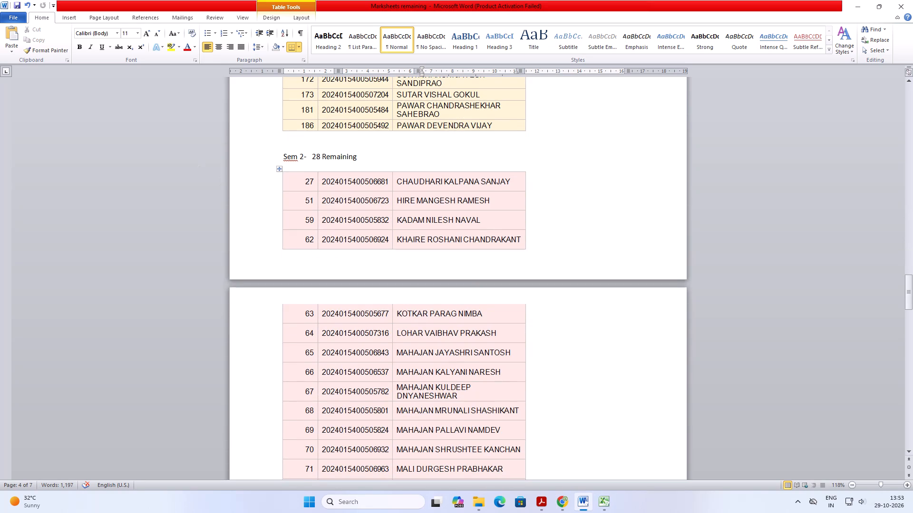
{"action": "scroll", "coordinate": [356, 218], "scroll_direction": "down", "scroll_amount": 3}
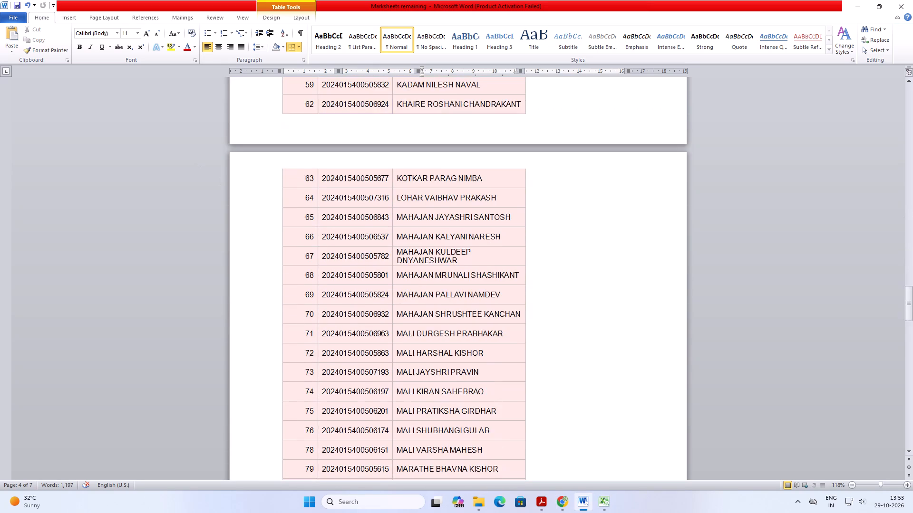
{"action": "scroll", "coordinate": [356, 218], "scroll_direction": "down", "scroll_amount": 19}
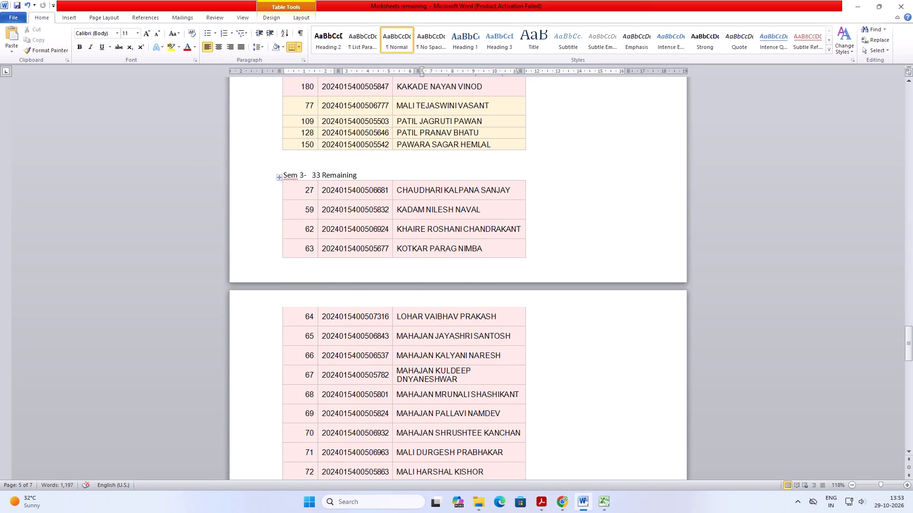
{"action": "scroll", "coordinate": [359, 213], "scroll_direction": "down", "scroll_amount": 12}
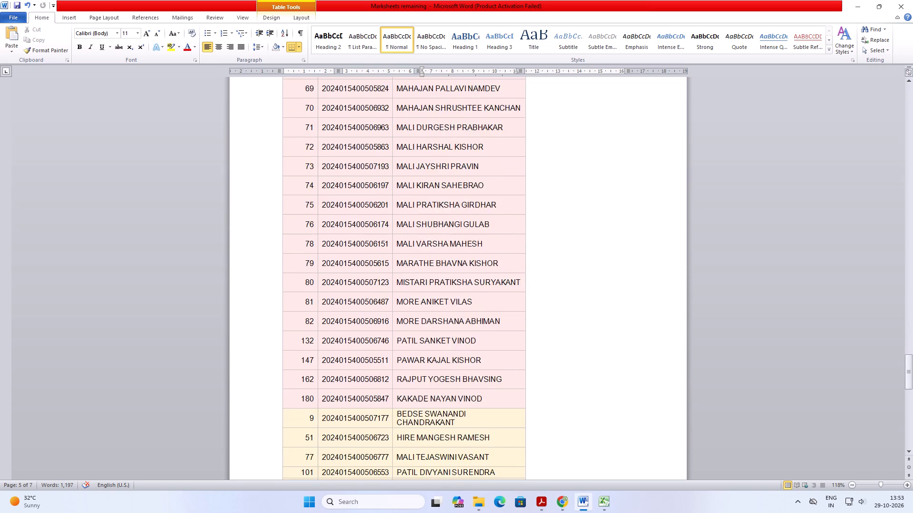
{"action": "scroll", "coordinate": [338, 182], "scroll_direction": "up", "scroll_amount": 11}
{"action": "scroll", "coordinate": [338, 182], "scroll_direction": "down", "scroll_amount": 8}
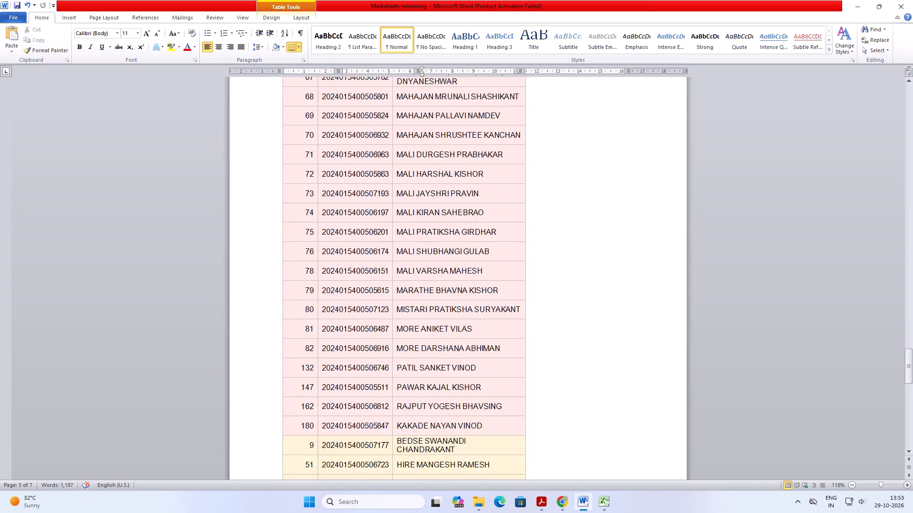
{"action": "scroll", "coordinate": [338, 182], "scroll_direction": "down", "scroll_amount": 15}
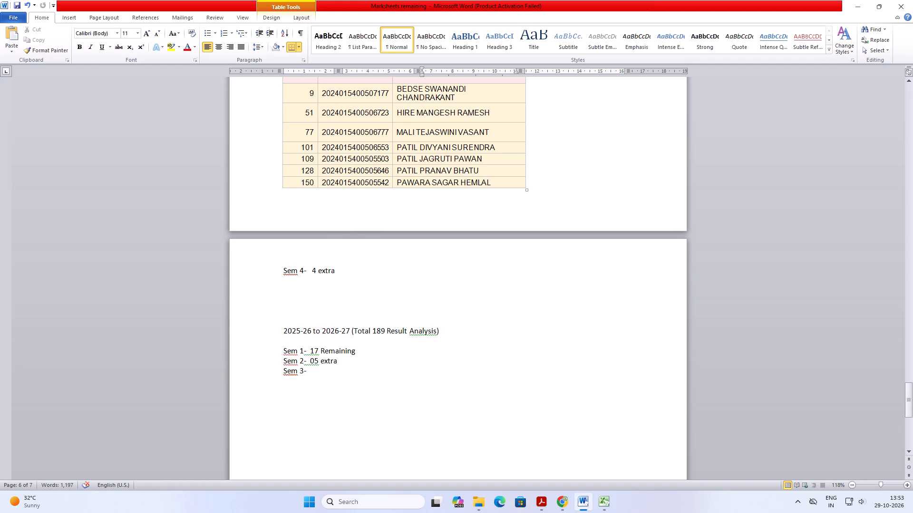
Return to the 2023-24 to 2024-25 section and recheck its Sem 1 to Sem 4 notes and missing-student tables.
{"action": "scroll", "coordinate": [409, 288], "scroll_direction": "up", "scroll_amount": 3}
{"action": "scroll", "coordinate": [409, 288], "scroll_direction": "up", "scroll_amount": 20}
{"action": "scroll", "coordinate": [409, 288], "scroll_direction": "up", "scroll_amount": 5}
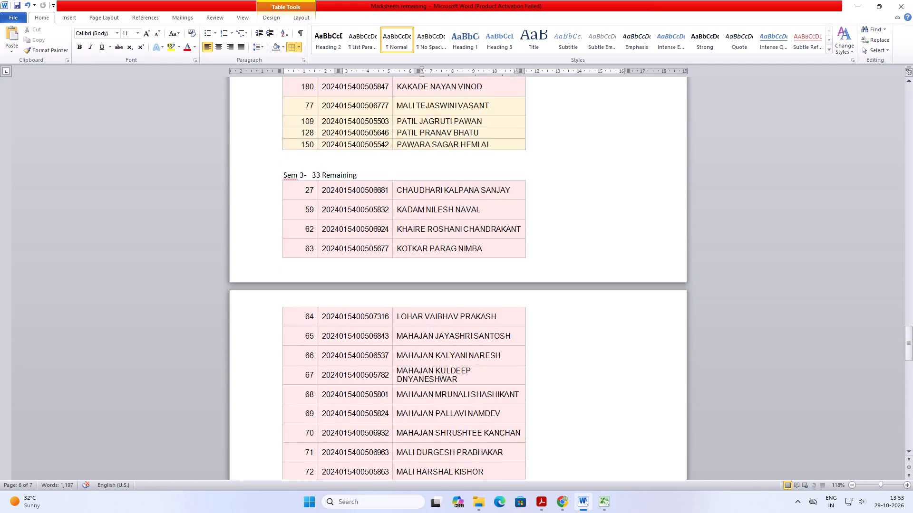
{"action": "scroll", "coordinate": [409, 288], "scroll_direction": "up", "scroll_amount": 20}
{"action": "scroll", "coordinate": [409, 288], "scroll_direction": "up", "scroll_amount": 20}
{"action": "scroll", "coordinate": [409, 288], "scroll_direction": "up", "scroll_amount": 2}
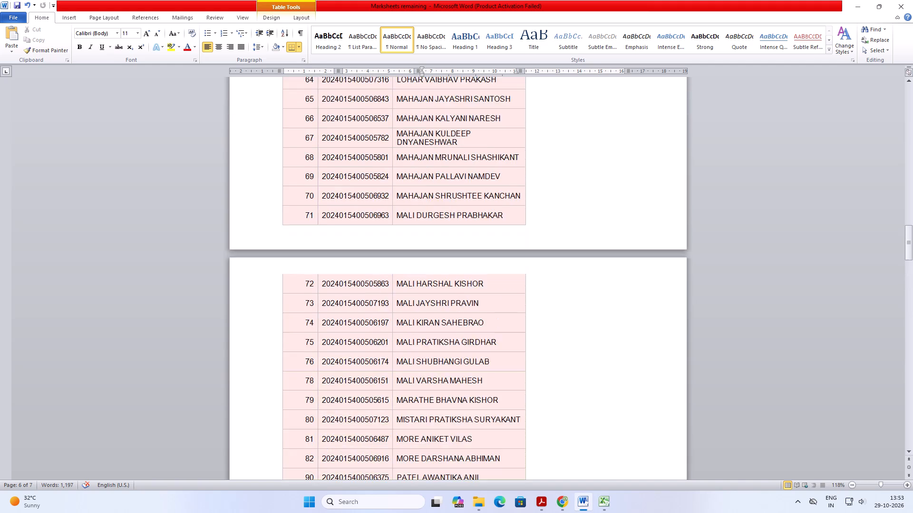
{"action": "scroll", "coordinate": [409, 288], "scroll_direction": "up", "scroll_amount": 18}
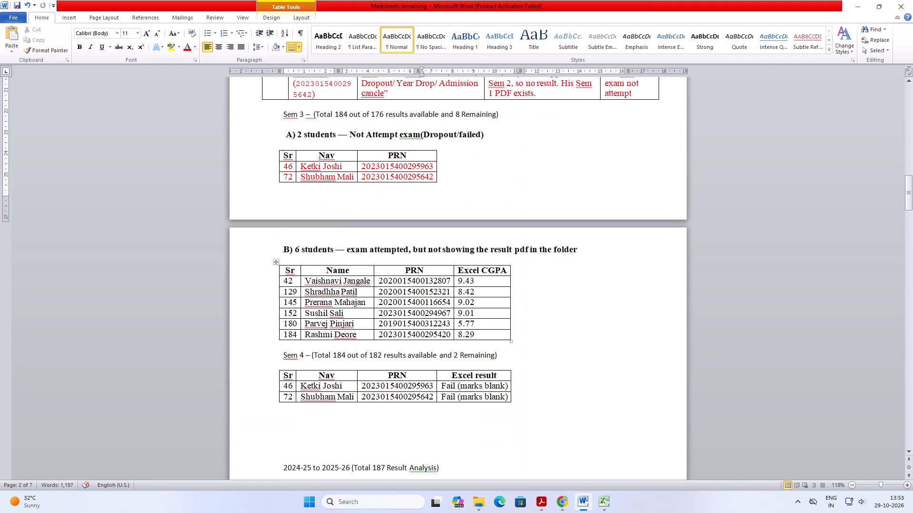
{"action": "scroll", "coordinate": [469, 278], "scroll_direction": "up", "scroll_amount": 9}
{"action": "scroll", "coordinate": [469, 278], "scroll_direction": "down", "scroll_amount": 6}
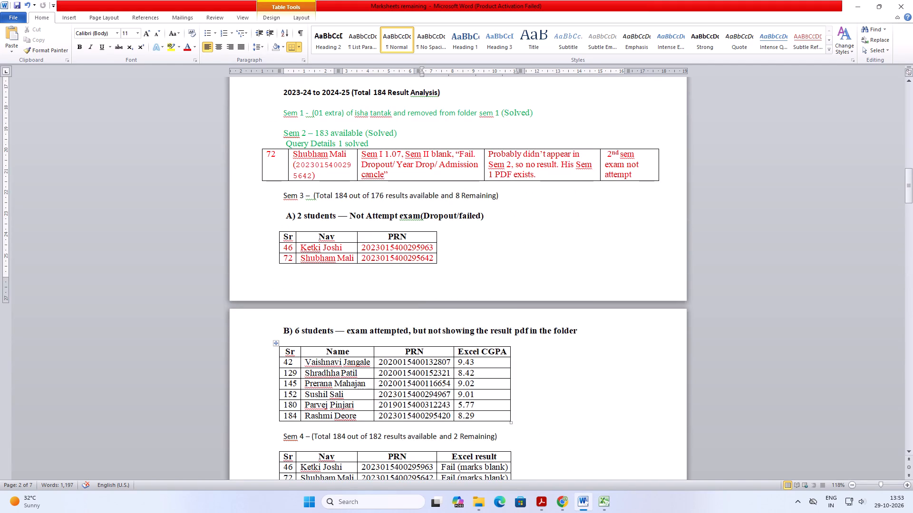
{"action": "scroll", "coordinate": [407, 384], "scroll_direction": "down", "scroll_amount": 4}
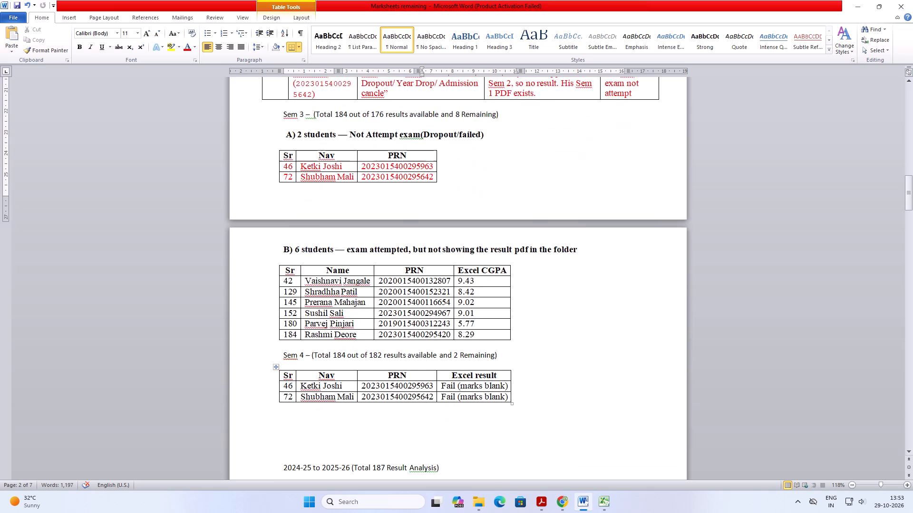
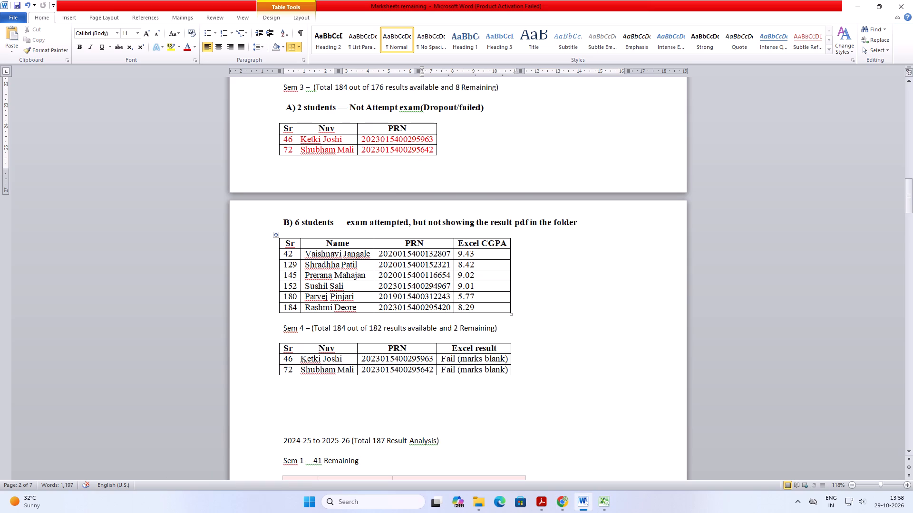
Recheck the Sem 1 list of remaining students in the 2024-25 to 2025-26 section.
{"action": "scroll", "coordinate": [440, 321], "scroll_direction": "down", "scroll_amount": 10}
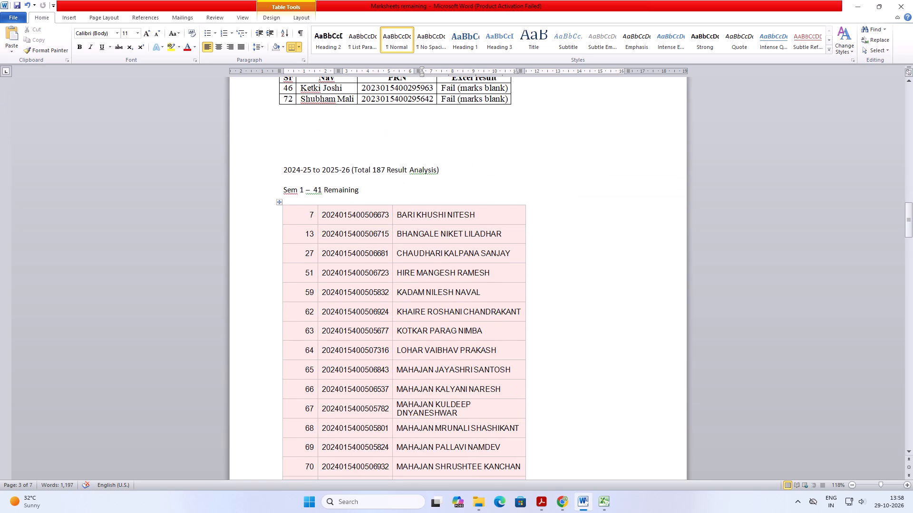
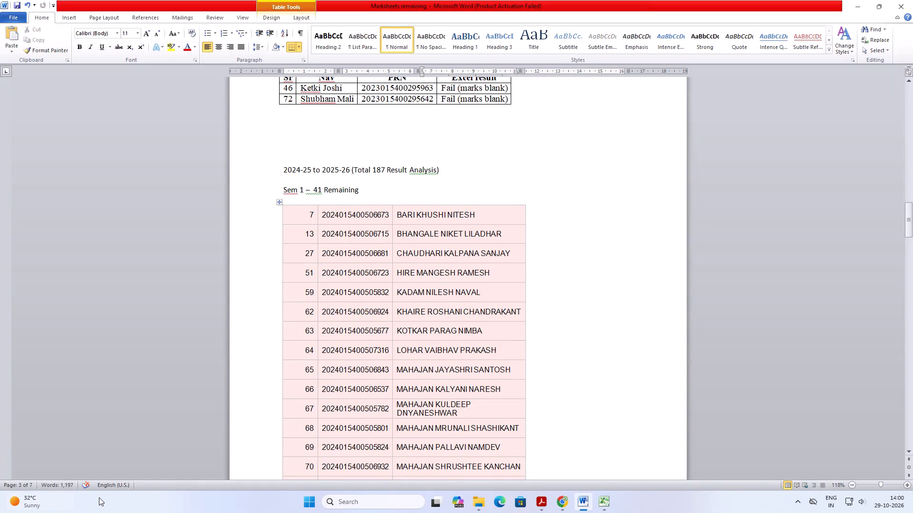
Review the earlier remaining-results sections, focusing on the Sem 3 missing students table and the recommended fixes list.
{"action": "scroll", "coordinate": [364, 505], "scroll_direction": "down", "scroll_amount": 6}
{"action": "scroll", "coordinate": [225, 512], "scroll_direction": "up", "scroll_amount": 5}
{"action": "scroll", "coordinate": [454, 248], "scroll_direction": "up", "scroll_amount": 10}
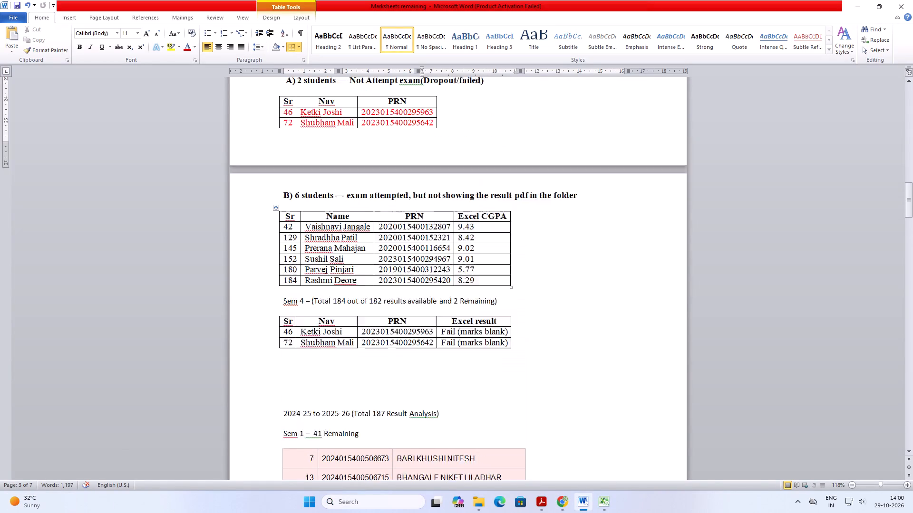
{"action": "scroll", "coordinate": [454, 248], "scroll_direction": "up", "scroll_amount": 20}
{"action": "scroll", "coordinate": [454, 248], "scroll_direction": "up", "scroll_amount": 6}
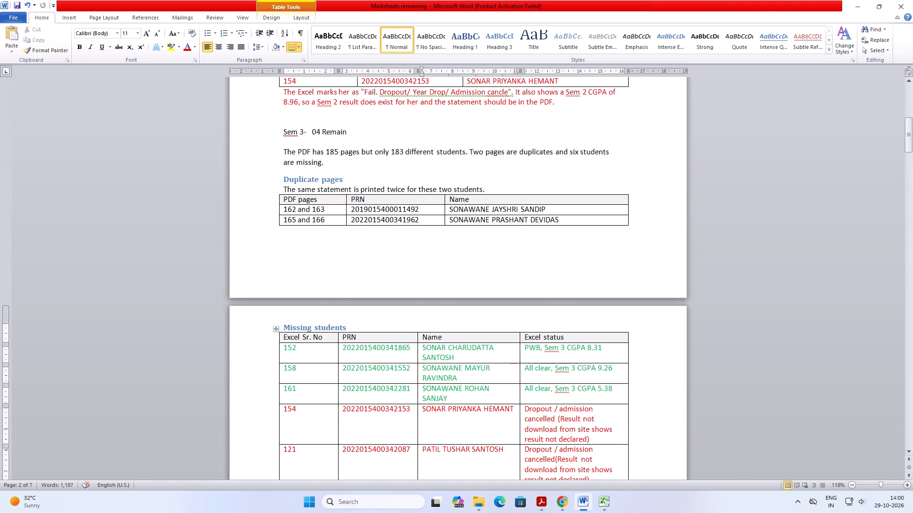
{"action": "scroll", "coordinate": [467, 334], "scroll_direction": "down", "scroll_amount": 4}
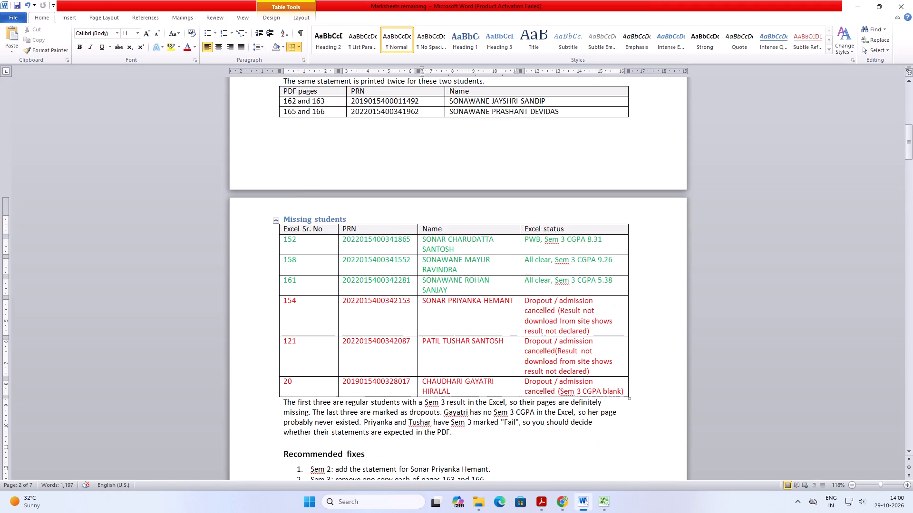
{"action": "scroll", "coordinate": [467, 336], "scroll_direction": "down", "scroll_amount": 3}
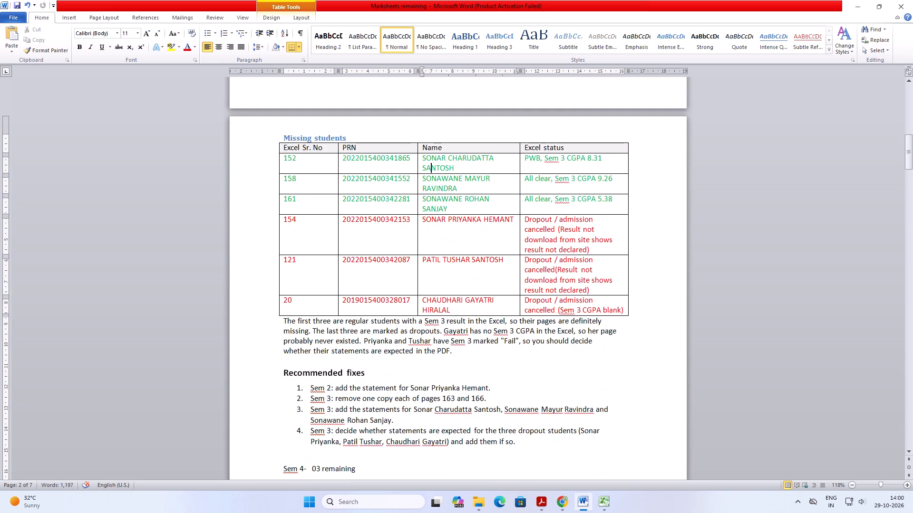
{"action": "scroll", "coordinate": [472, 364], "scroll_direction": "down", "scroll_amount": 1}
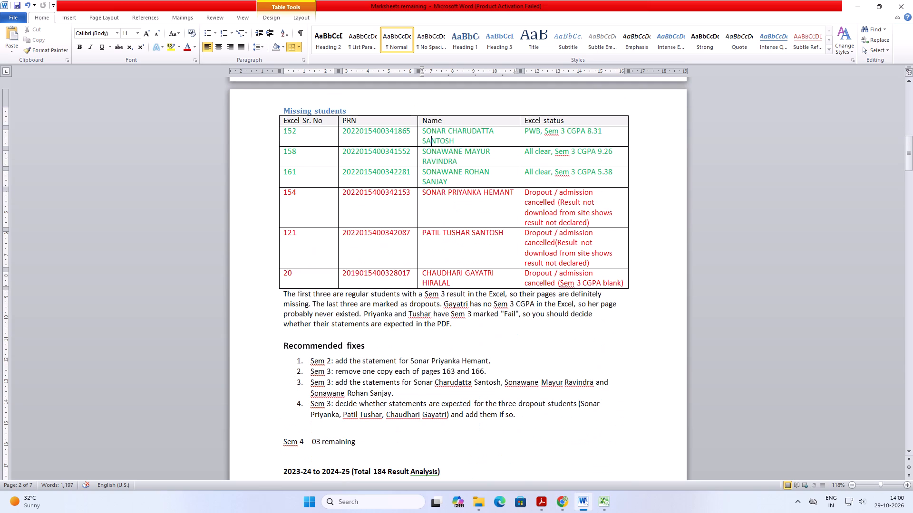
{"action": "double_click", "coordinate": [494, 366]}
{"action": "left_click", "coordinate": [494, 366]}
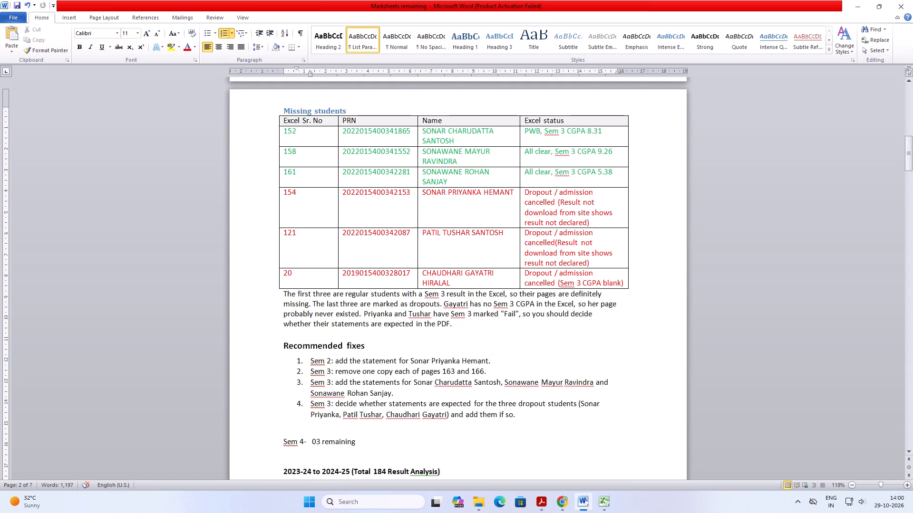
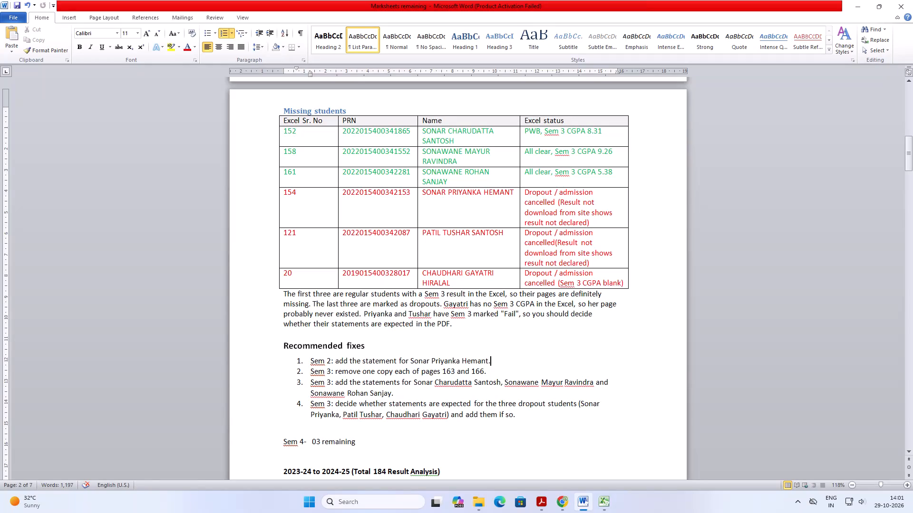
Review the Sem 3 remaining-results section, comparing the recommended fixes with the missing students and duplicate pages tables.
{"action": "scroll", "coordinate": [496, 342], "scroll_direction": "down", "scroll_amount": 4}
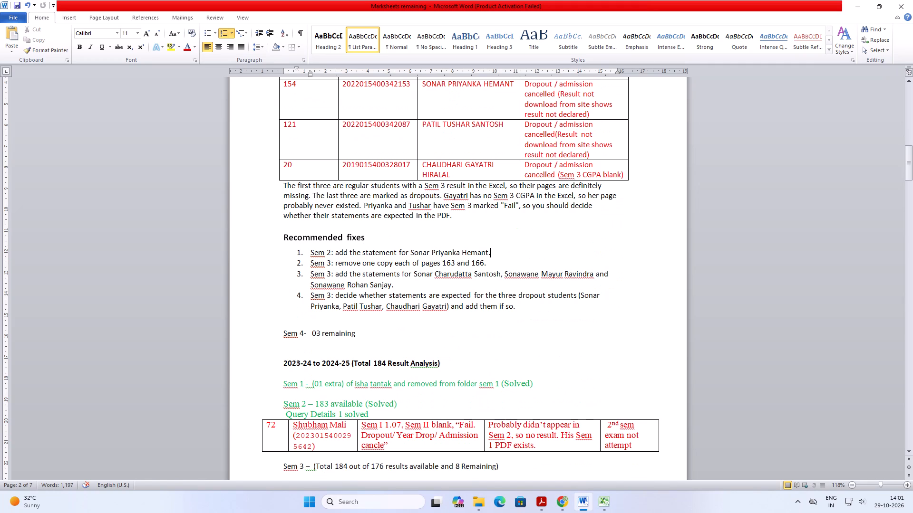
{"action": "scroll", "coordinate": [408, 380], "scroll_direction": "up", "scroll_amount": 4}
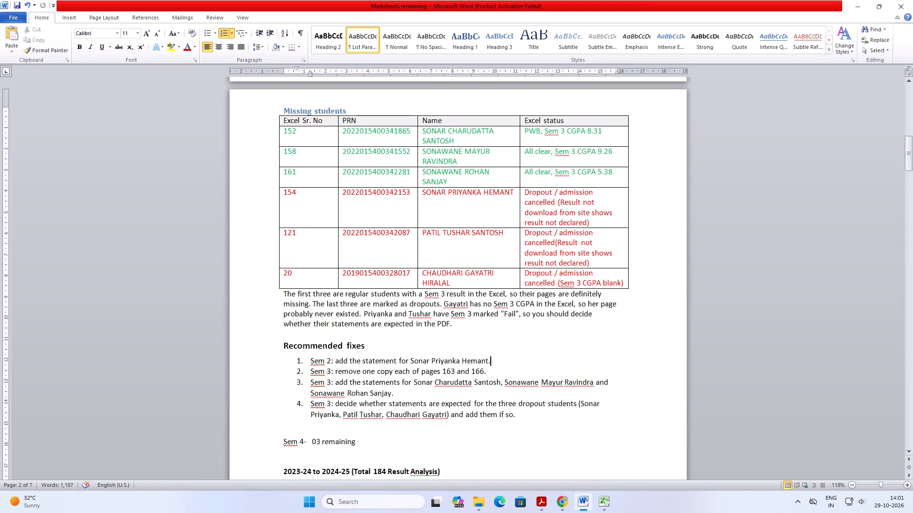
{"action": "scroll", "coordinate": [394, 417], "scroll_direction": "up", "scroll_amount": 8}
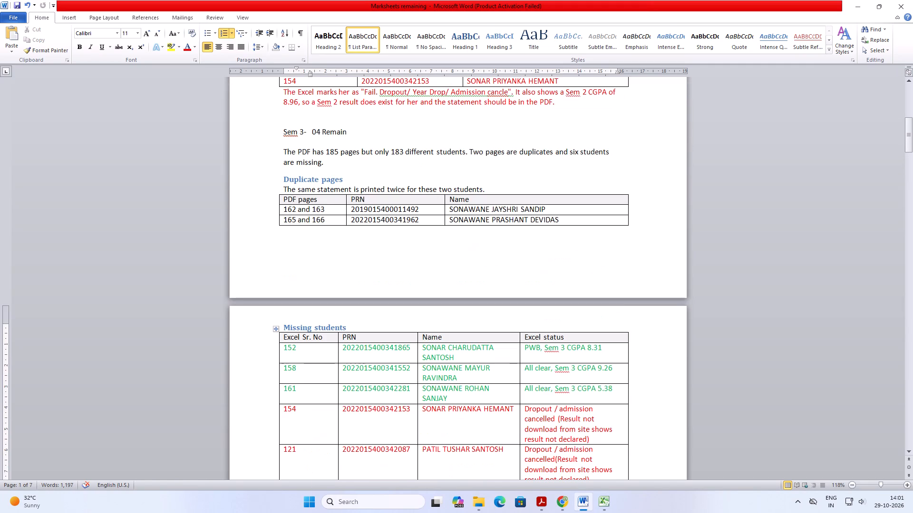
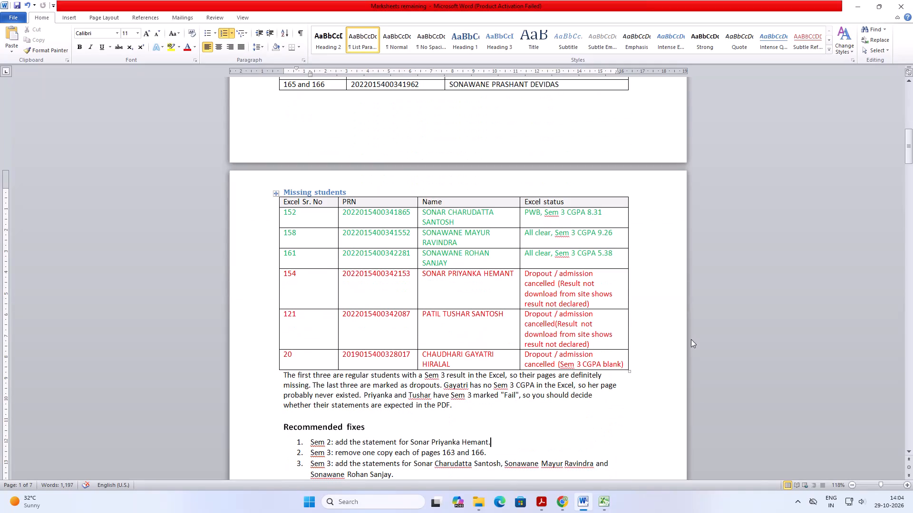
In Chrome, add the three regular missing students' Sem 3 statement PDFs from Downloads to the merge with the Semester 3 marksheet.
{"action": "scroll", "coordinate": [535, 379], "scroll_direction": "down", "scroll_amount": 3}
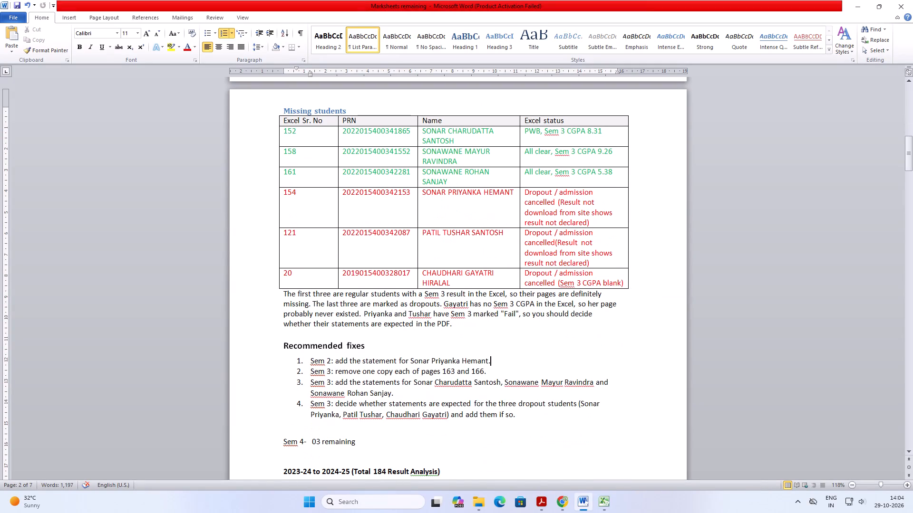
{"action": "scroll", "coordinate": [535, 379], "scroll_direction": "up", "scroll_amount": 2}
{"action": "left_click", "coordinate": [557, 444]}
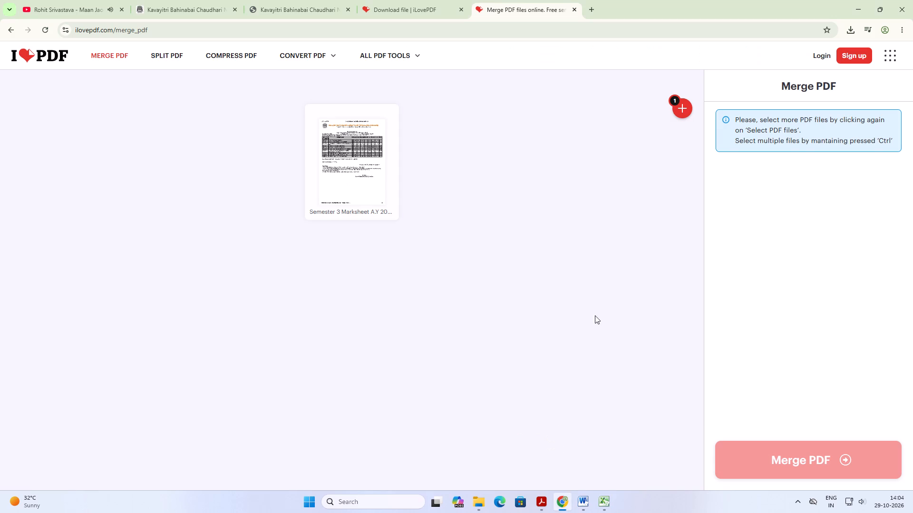
{"action": "left_click", "coordinate": [683, 104]}
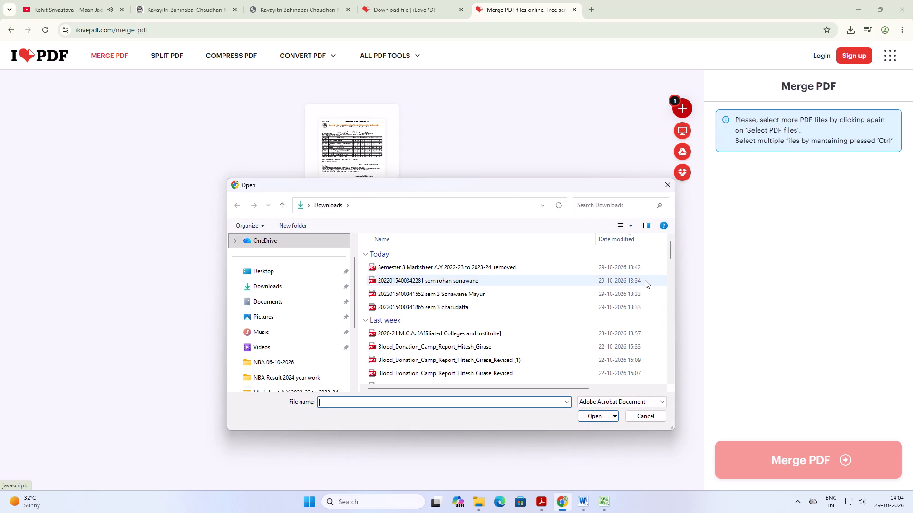
{"action": "left_click", "coordinate": [581, 280], "text": "ctrl"}
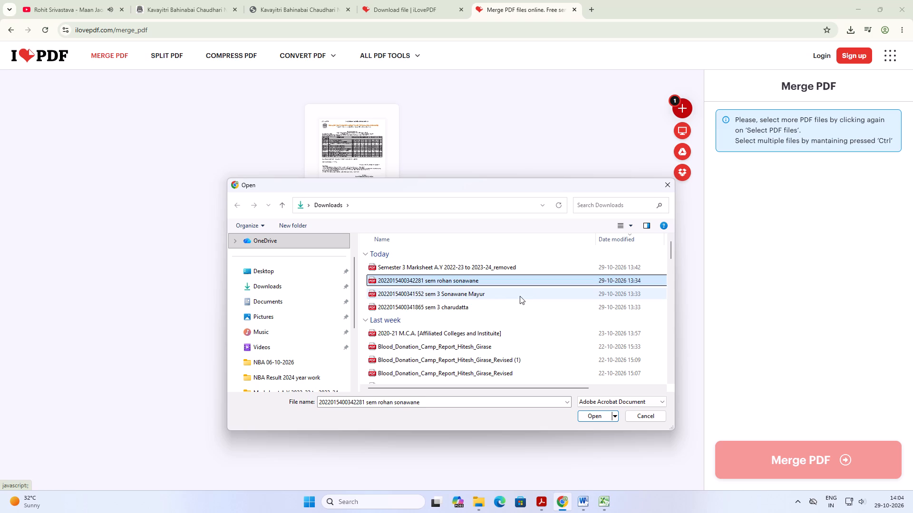
{"action": "left_click", "coordinate": [520, 296], "text": "ctrl"}
{"action": "left_click", "coordinate": [517, 306], "text": "ctrl"}
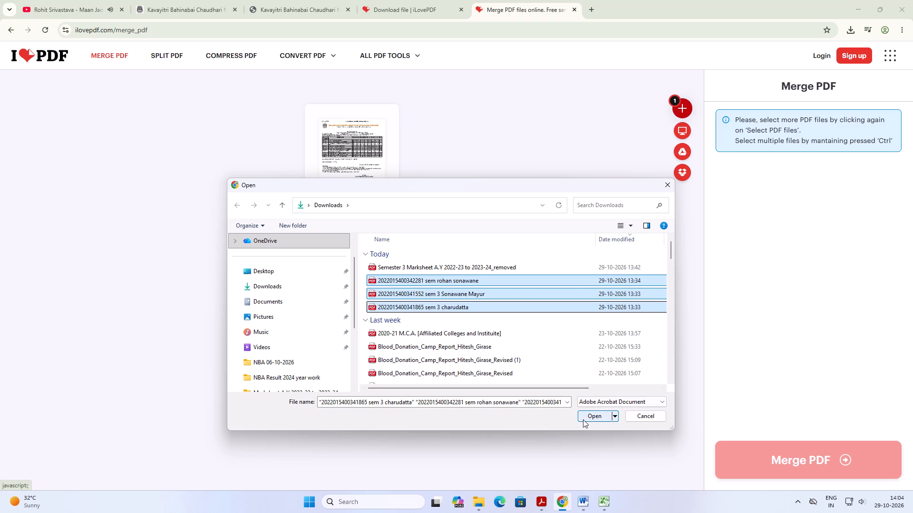
{"action": "left_click", "coordinate": [583, 419]}
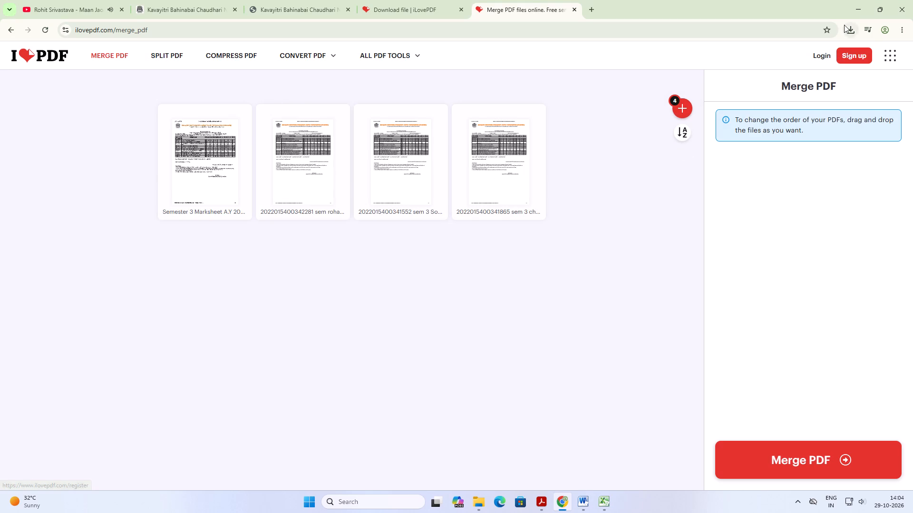
{"action": "left_click", "coordinate": [860, 34]}
{"action": "left_click", "coordinate": [853, 29]}
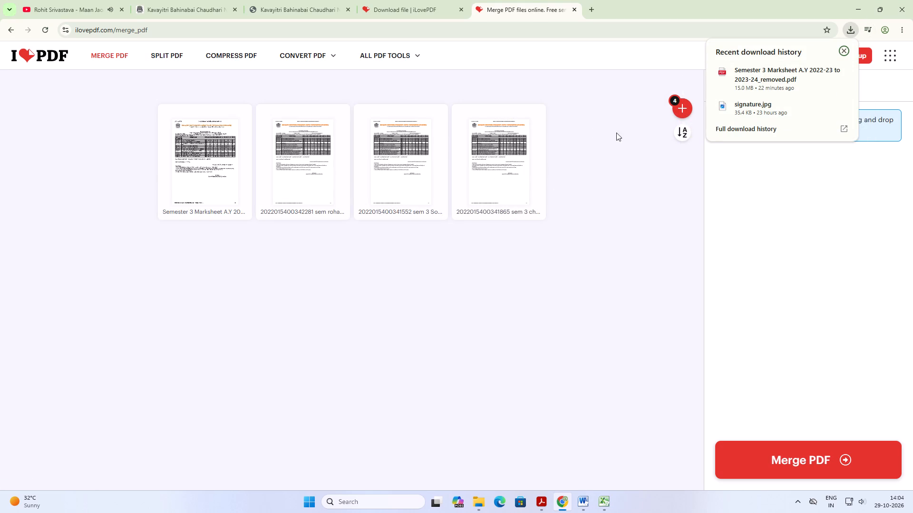
{"action": "left_click", "coordinate": [668, 206]}
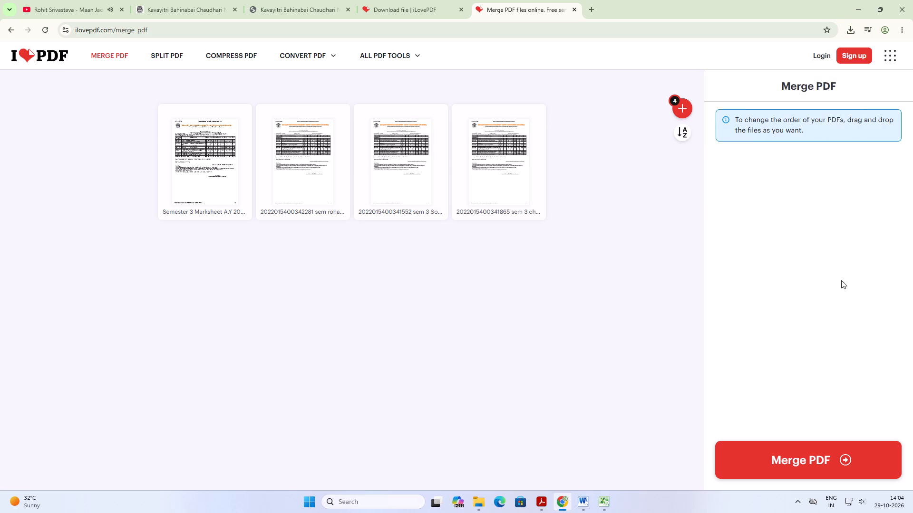
{"action": "left_click", "coordinate": [816, 458]}
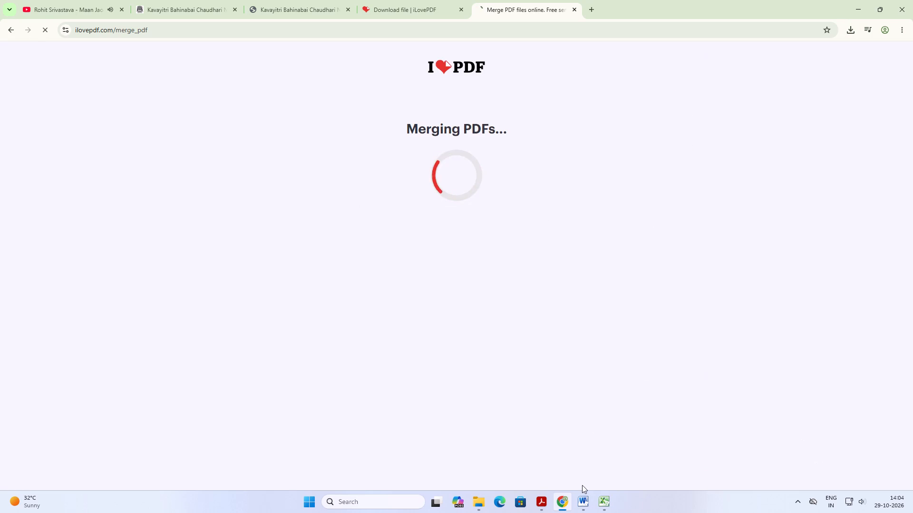
{"action": "left_click", "coordinate": [582, 495]}
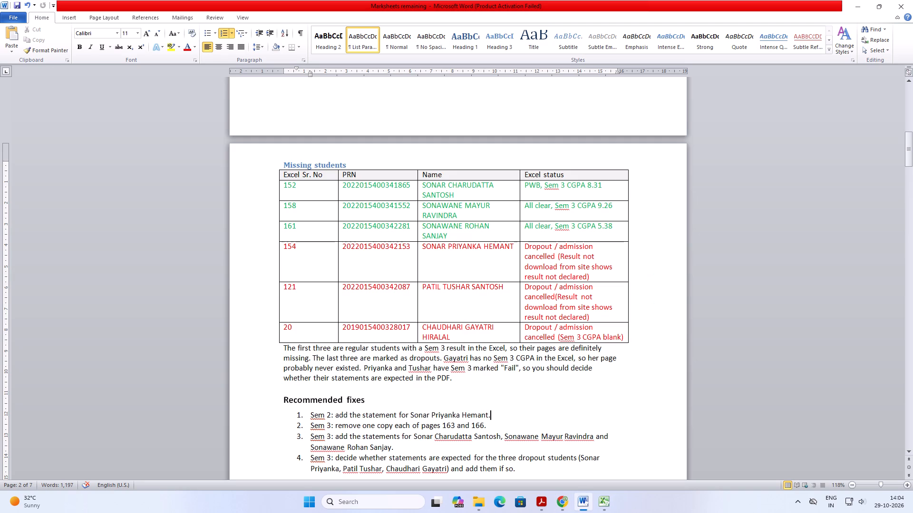
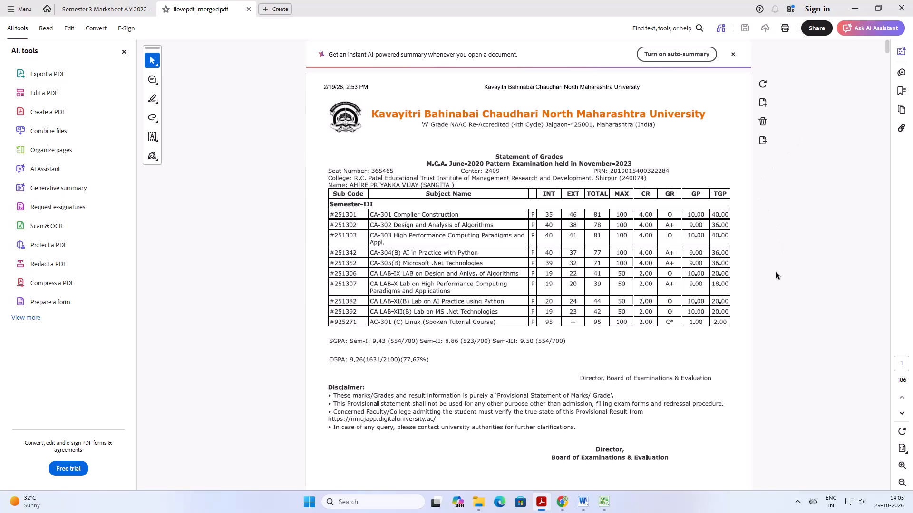
In Word, review the Sem 3 missing students table and the recommended fixes in the remaining-marksheets document.
{"action": "left_click", "coordinate": [576, 439]}
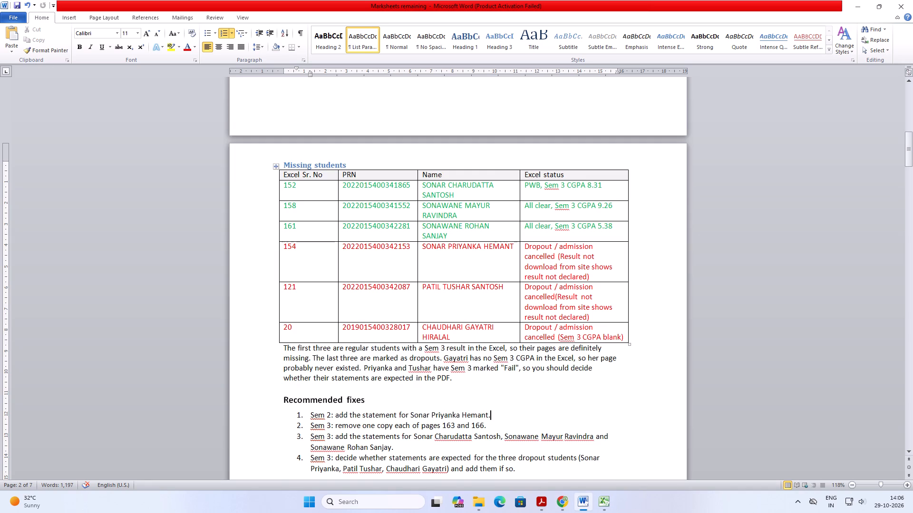
{"action": "scroll", "coordinate": [476, 295], "scroll_direction": "up", "scroll_amount": 3}
{"action": "scroll", "coordinate": [476, 295], "scroll_direction": "down", "scroll_amount": 4}
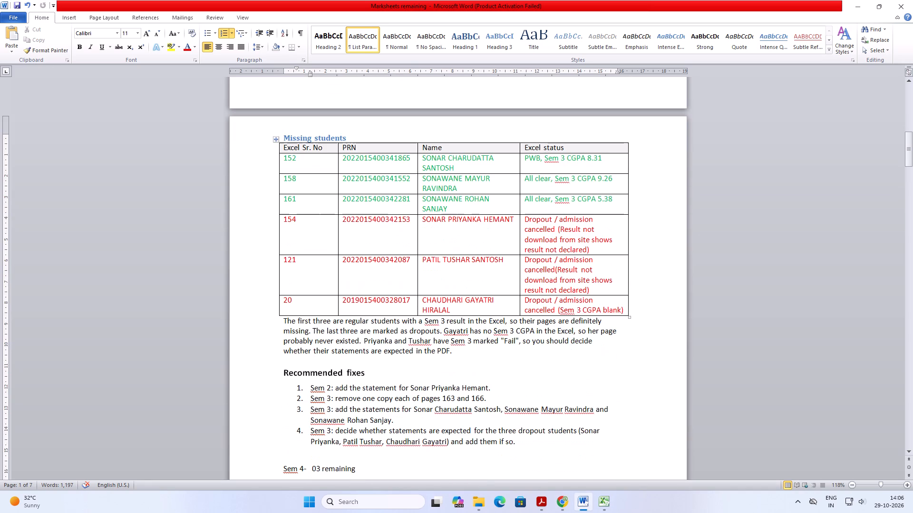